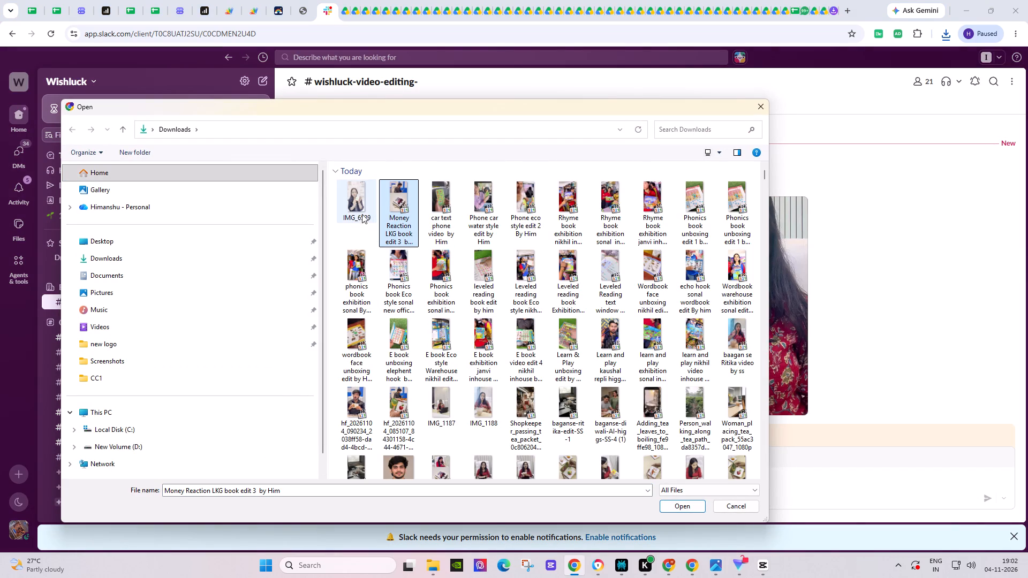
# Refresh the Downloads folder in File Explorer, preview the IMG_6529 video by skimming through it, and close it.
pyautogui.click(429, 571)
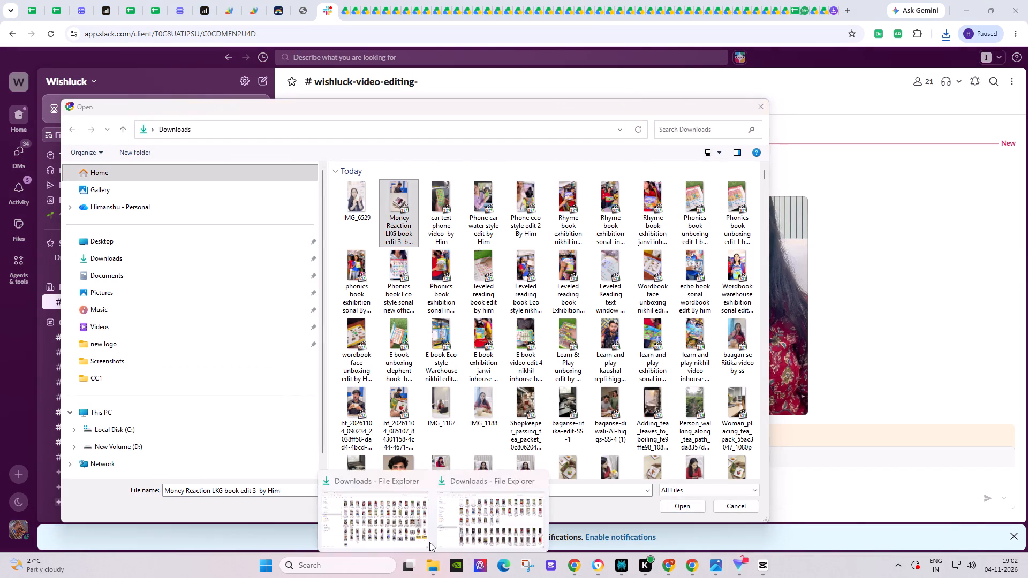
pyautogui.click(400, 513)
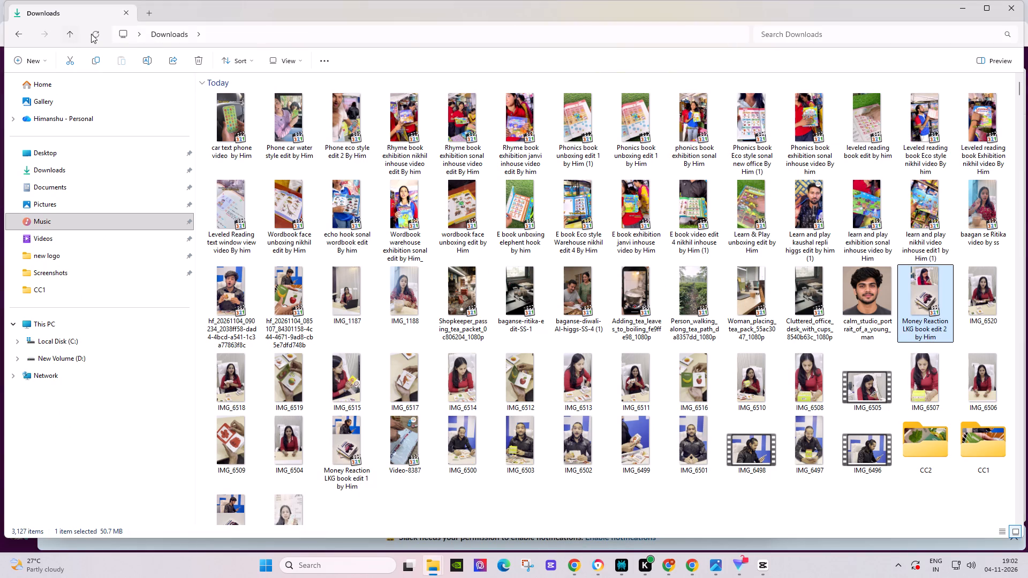
pyautogui.tripleClick(97, 32)
pyautogui.doubleClick(227, 126)
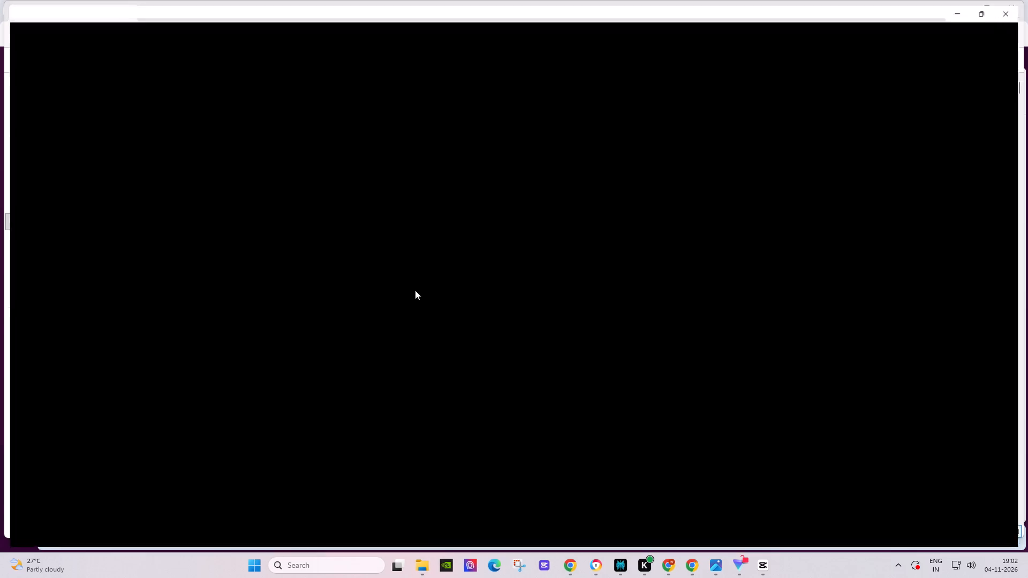
pyautogui.click(294, 524)
pyautogui.click(356, 520)
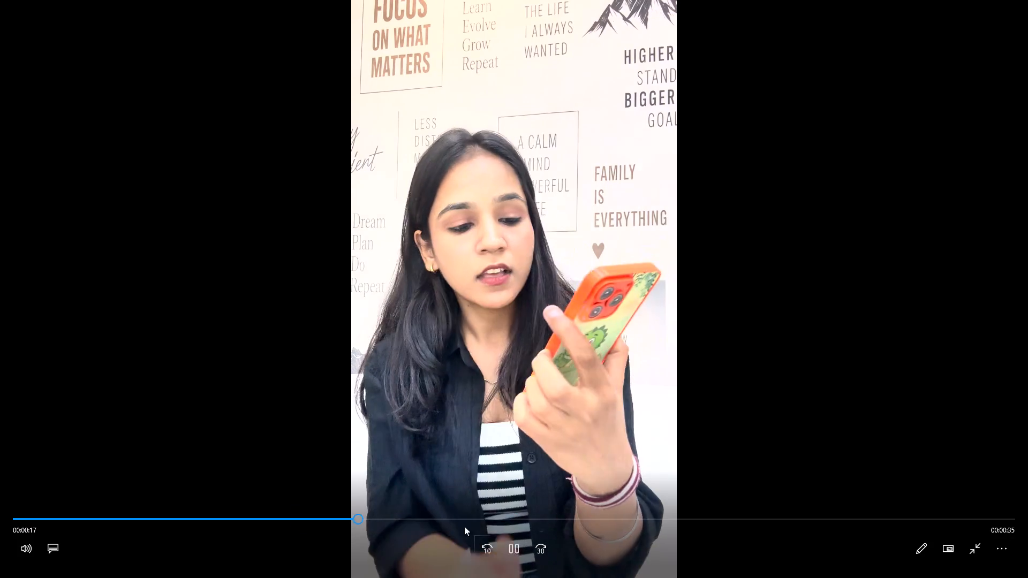
pyautogui.click(464, 526)
pyautogui.click(550, 526)
pyautogui.click(623, 527)
pyautogui.click(695, 524)
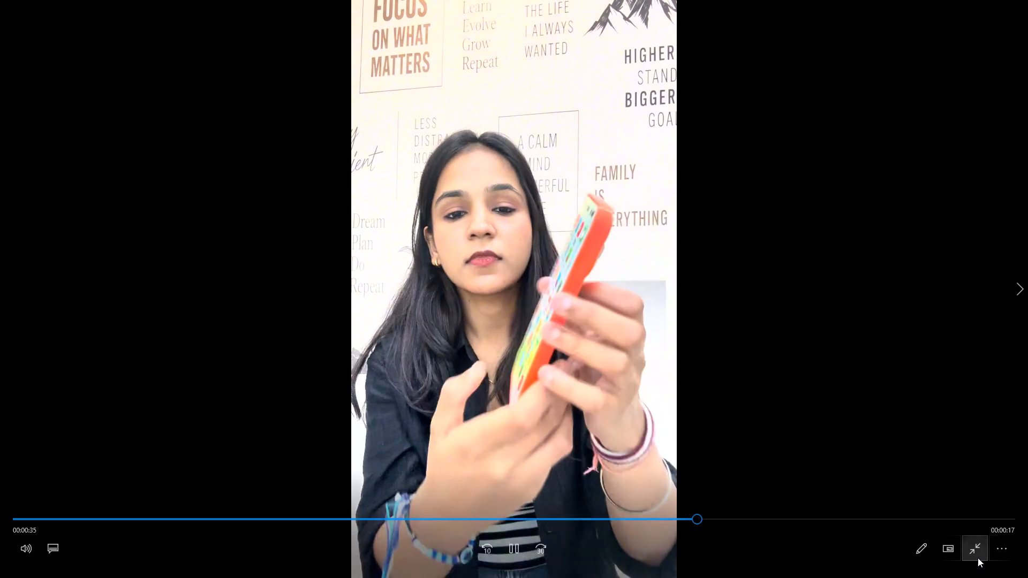
pyautogui.click(978, 558)
pyautogui.click(1018, 7)
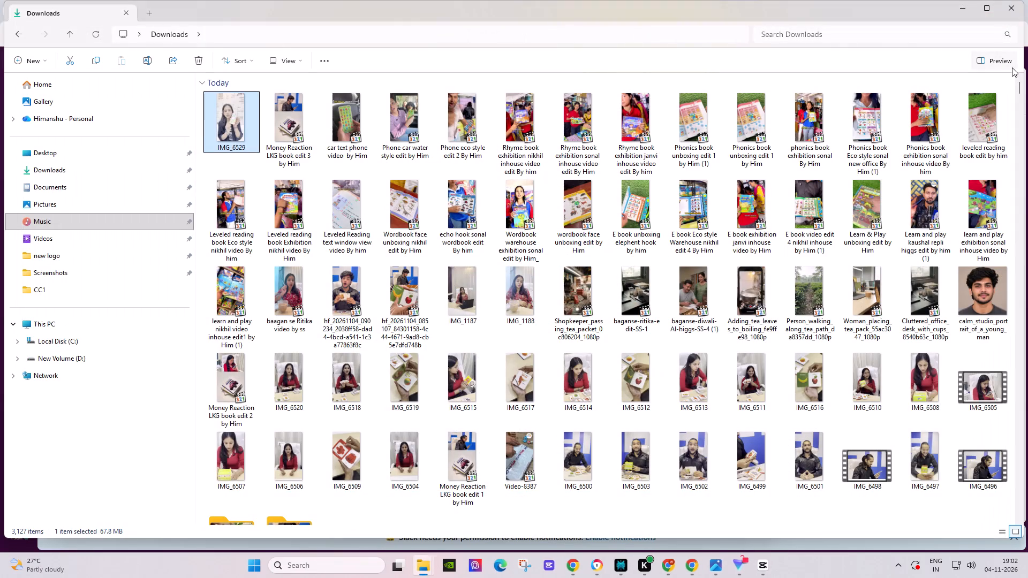
# Rename the IMG_6529 video as "phone video Ritika natural edit By Him".
pyautogui.rightClick(236, 128)
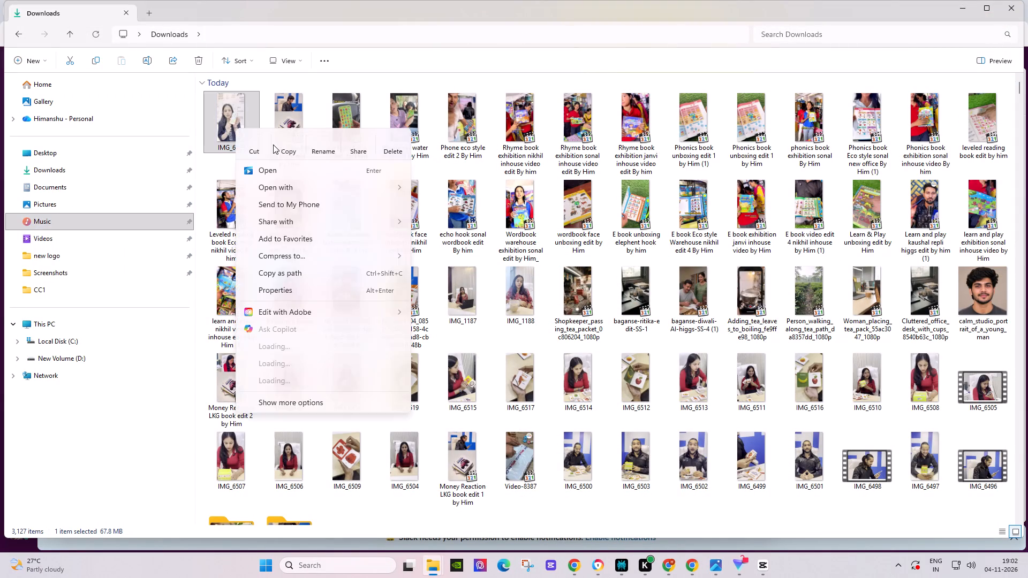
pyautogui.click(320, 140)
pyautogui.press('BackSpace')
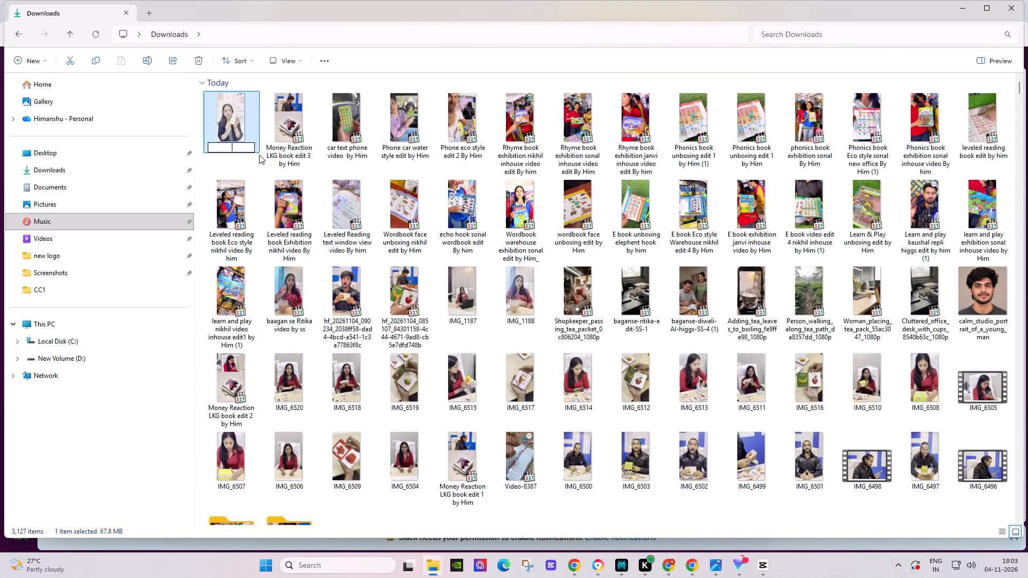
pyautogui.write('phone video')
pyautogui.press('space')
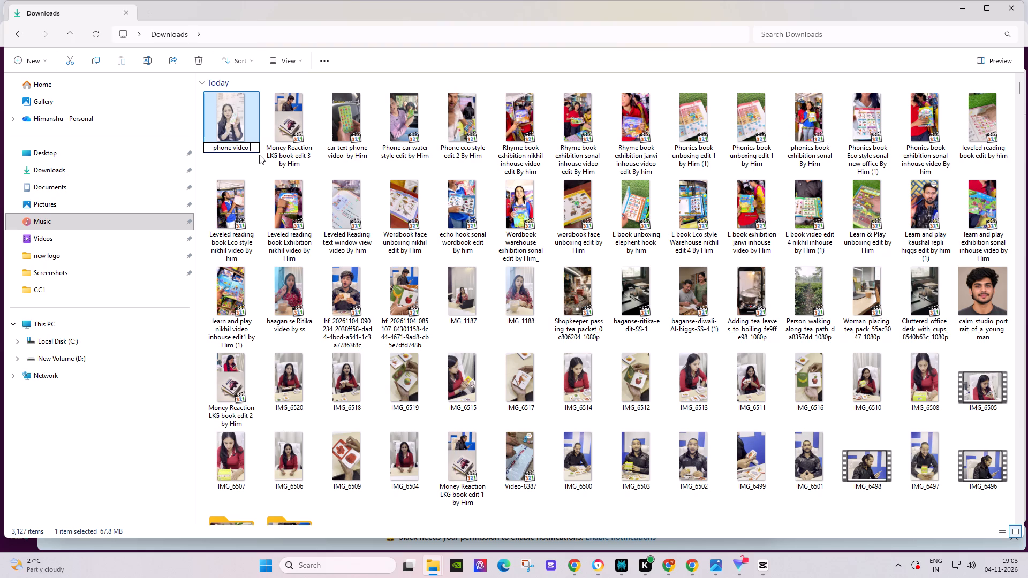
pyautogui.write('Ritikz')
pyautogui.press('space')
pyautogui.press('BackSpace')
pyautogui.write('a')
pyautogui.press('space')
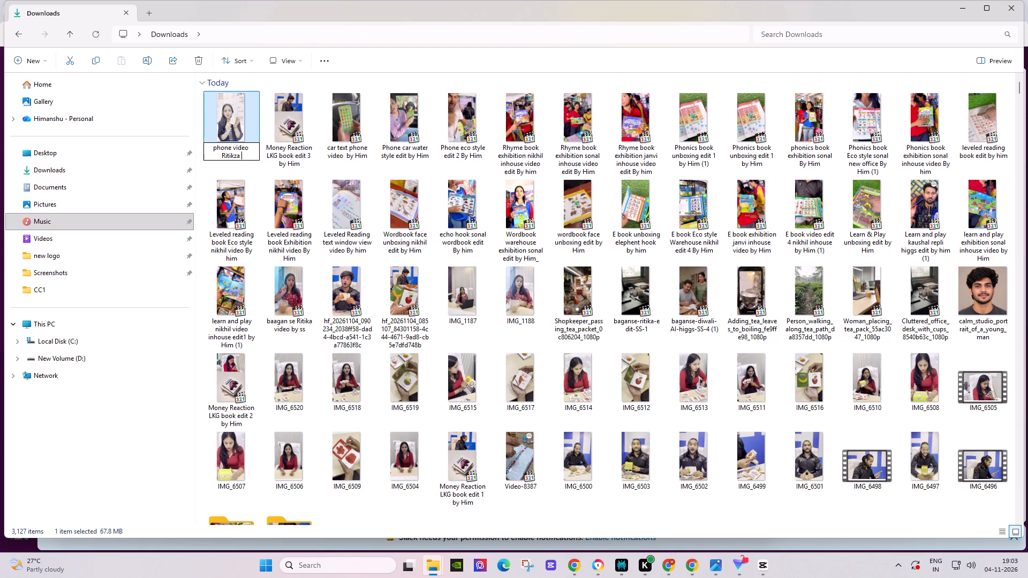
pyautogui.press('BackSpace')
pyautogui.press('BackSpace')
pyautogui.press('BackSpace')
pyautogui.press('a')
pyautogui.write('n')
pyautogui.press('space')
pyautogui.press('BackSpace')
pyautogui.press('BackSpace')
pyautogui.press('space')
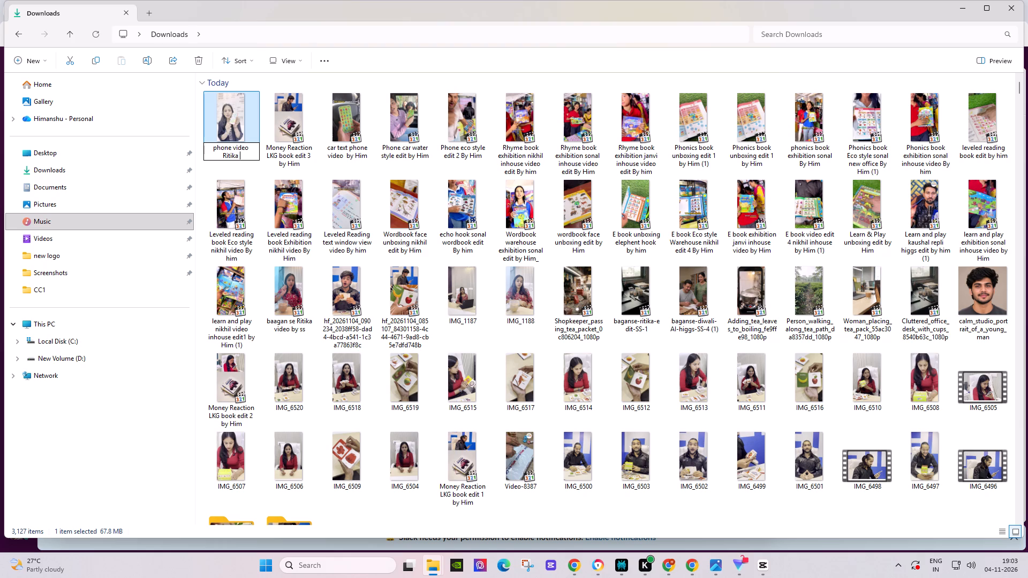
pyautogui.write('natural edit 1')
pyautogui.press('BackSpace')
pyautogui.write('By')
pyautogui.press('space')
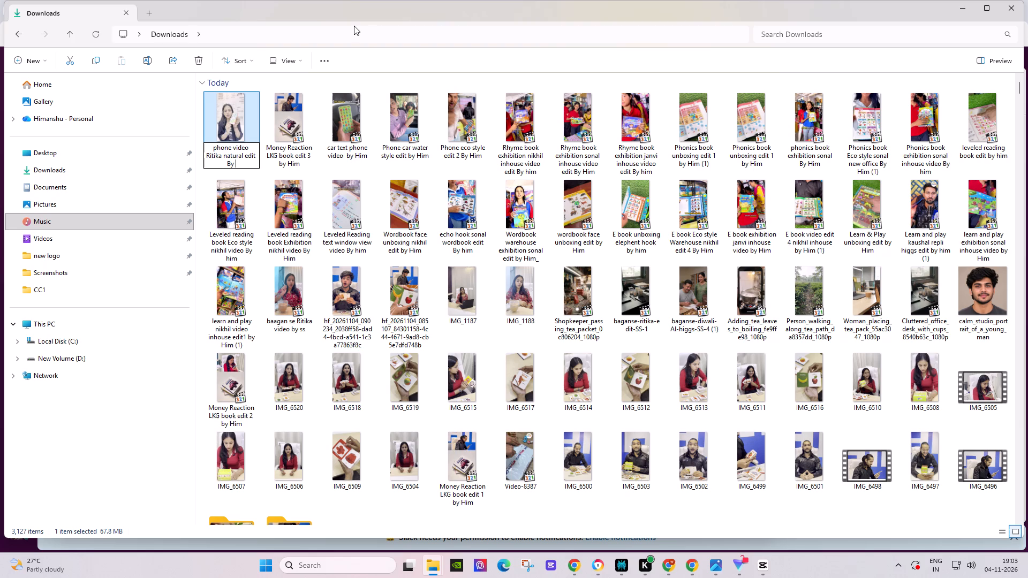
pyautogui.write('Hi')
pyautogui.press('m')
pyautogui.click(322, 168)
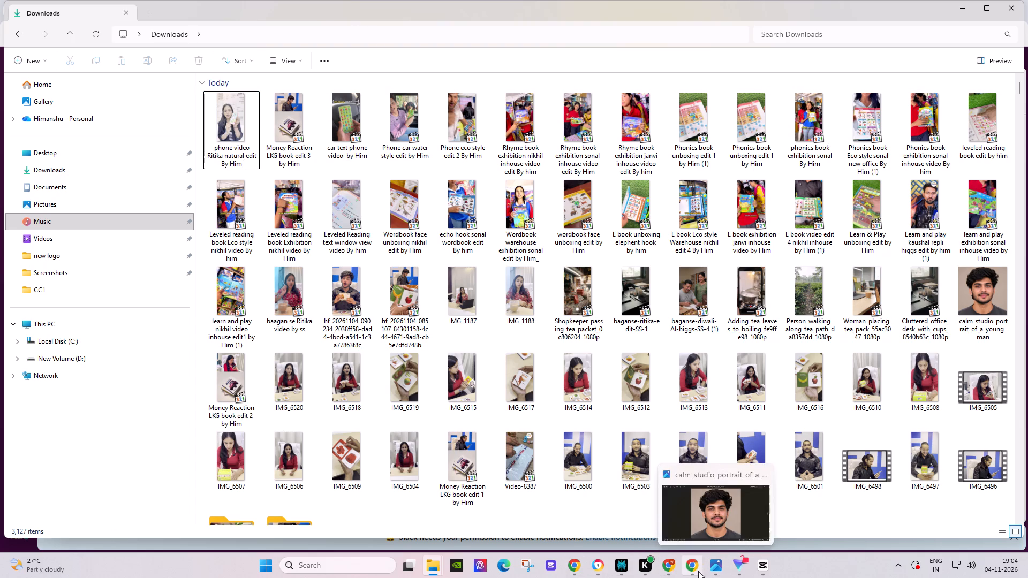
# Switch back to the file chooser of the Slack wishluck-video-editing channel and refresh its Downloads listing.
pyautogui.click(699, 531)
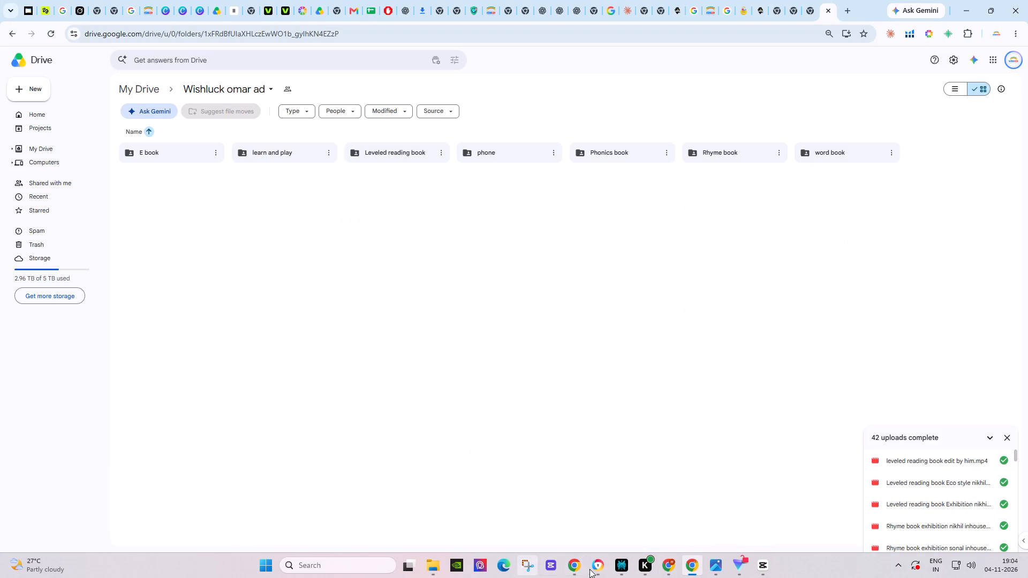
pyautogui.click(577, 569)
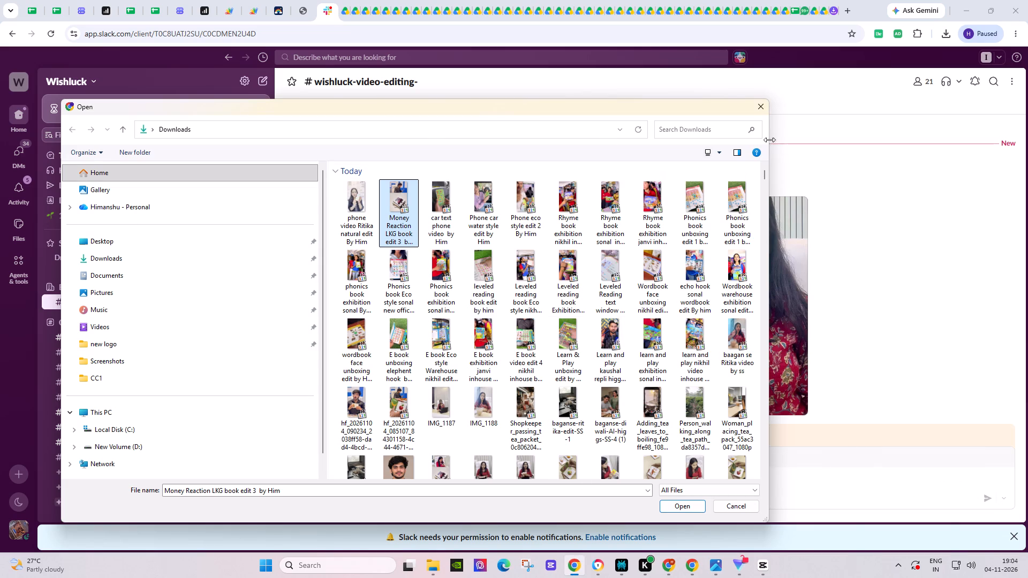
pyautogui.click(636, 129)
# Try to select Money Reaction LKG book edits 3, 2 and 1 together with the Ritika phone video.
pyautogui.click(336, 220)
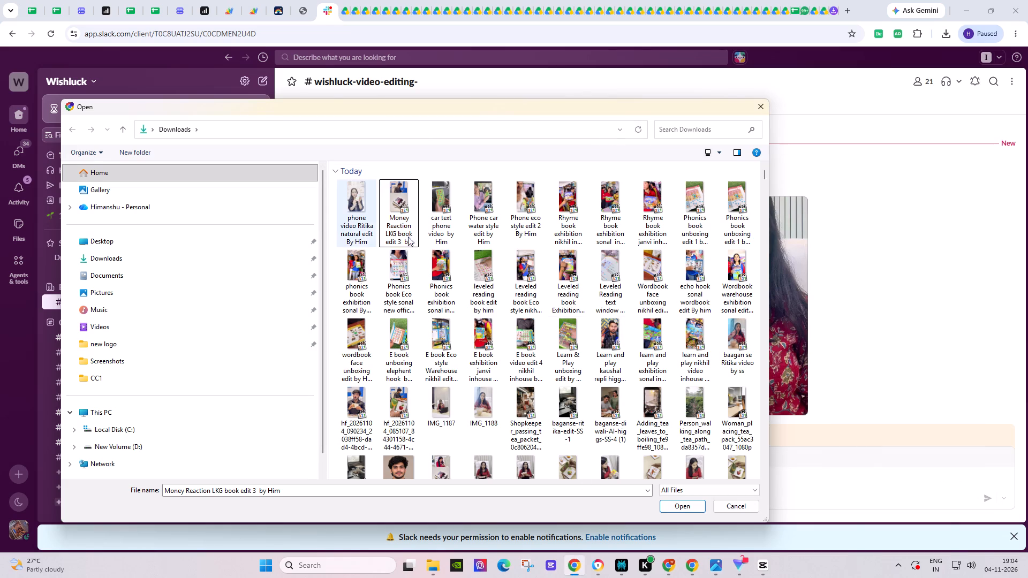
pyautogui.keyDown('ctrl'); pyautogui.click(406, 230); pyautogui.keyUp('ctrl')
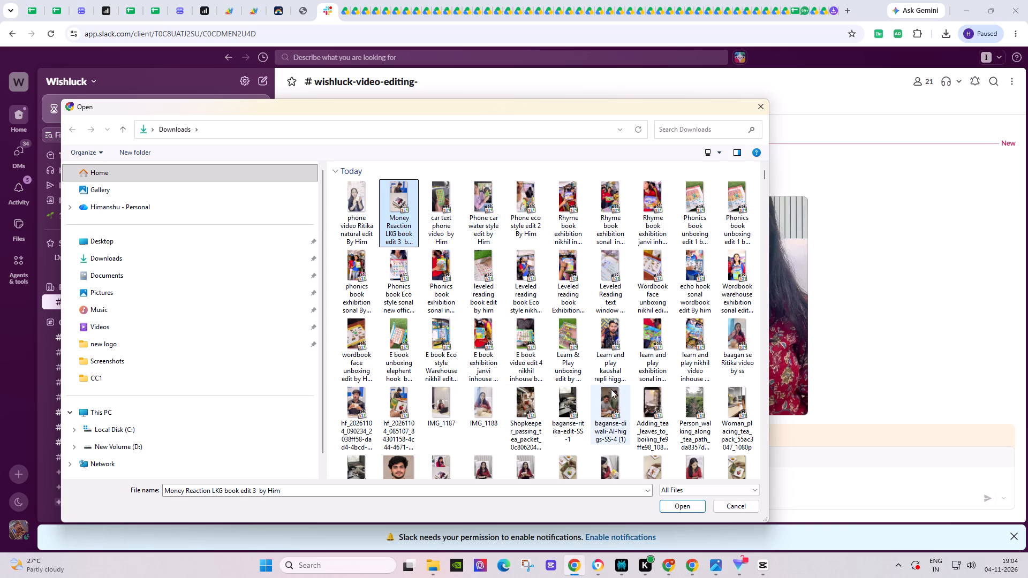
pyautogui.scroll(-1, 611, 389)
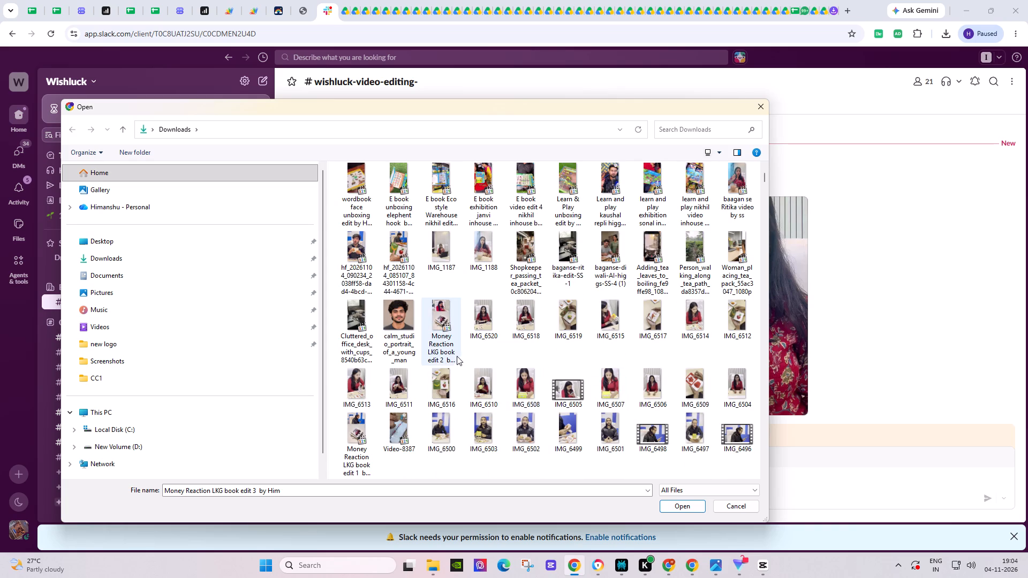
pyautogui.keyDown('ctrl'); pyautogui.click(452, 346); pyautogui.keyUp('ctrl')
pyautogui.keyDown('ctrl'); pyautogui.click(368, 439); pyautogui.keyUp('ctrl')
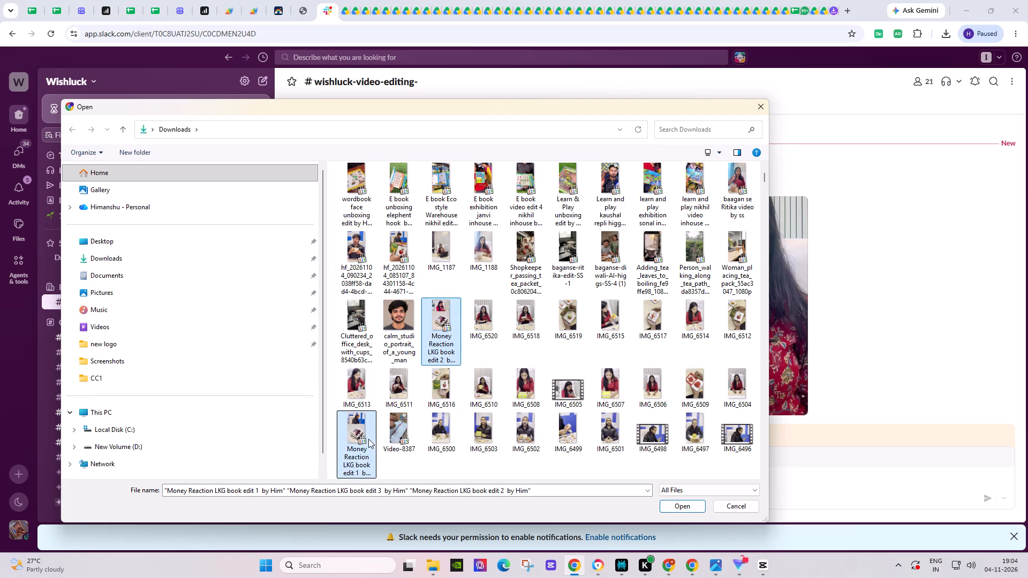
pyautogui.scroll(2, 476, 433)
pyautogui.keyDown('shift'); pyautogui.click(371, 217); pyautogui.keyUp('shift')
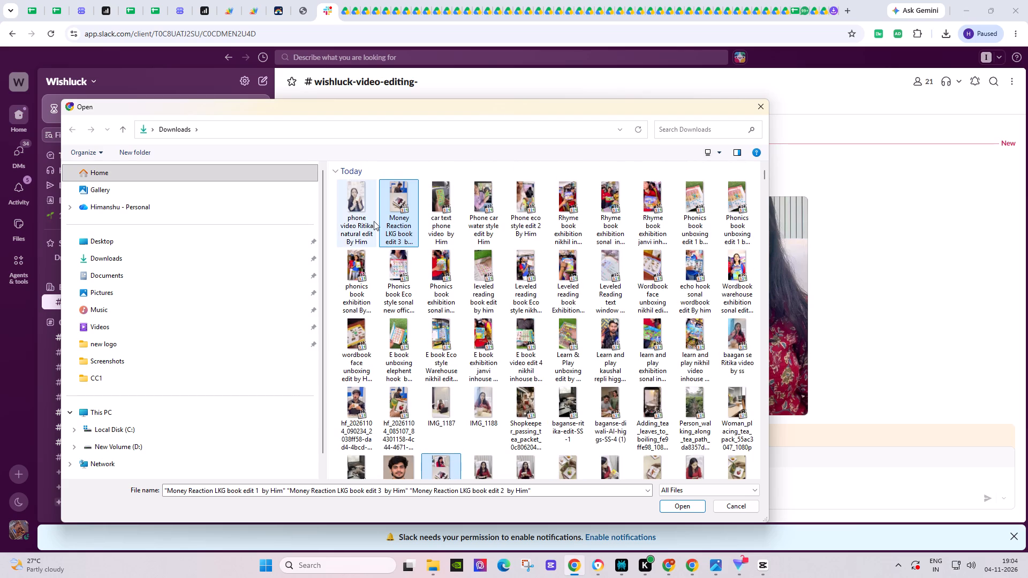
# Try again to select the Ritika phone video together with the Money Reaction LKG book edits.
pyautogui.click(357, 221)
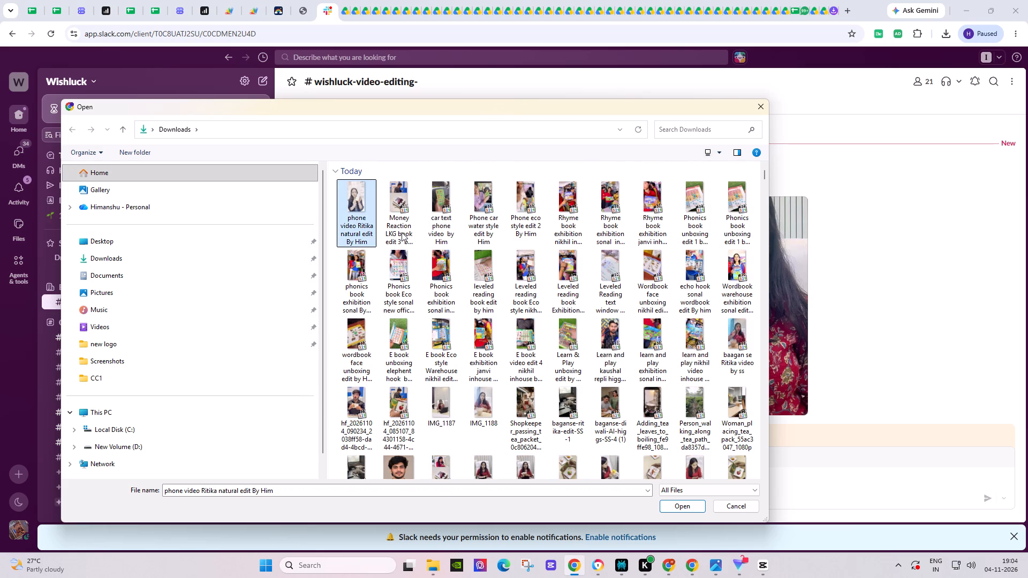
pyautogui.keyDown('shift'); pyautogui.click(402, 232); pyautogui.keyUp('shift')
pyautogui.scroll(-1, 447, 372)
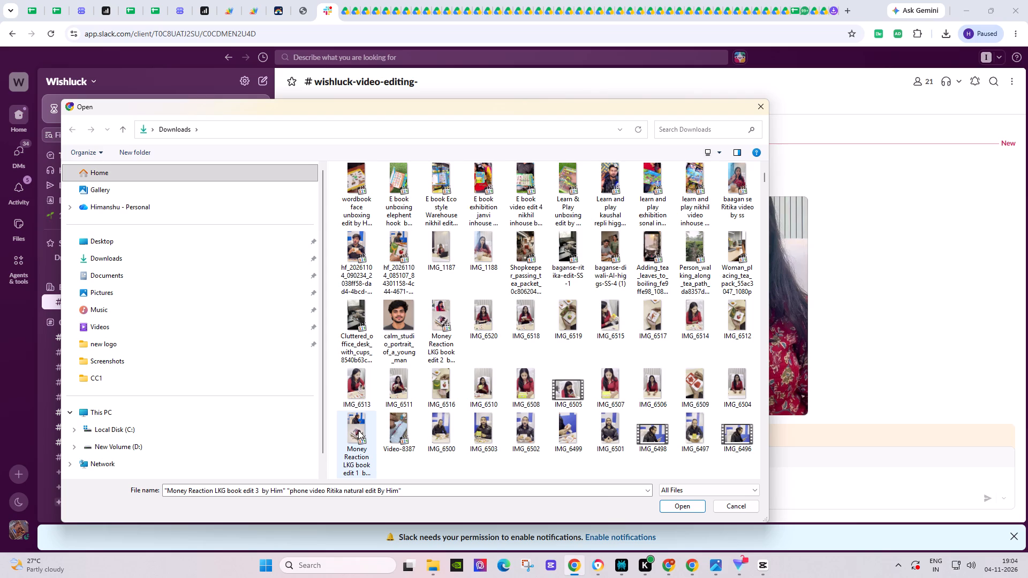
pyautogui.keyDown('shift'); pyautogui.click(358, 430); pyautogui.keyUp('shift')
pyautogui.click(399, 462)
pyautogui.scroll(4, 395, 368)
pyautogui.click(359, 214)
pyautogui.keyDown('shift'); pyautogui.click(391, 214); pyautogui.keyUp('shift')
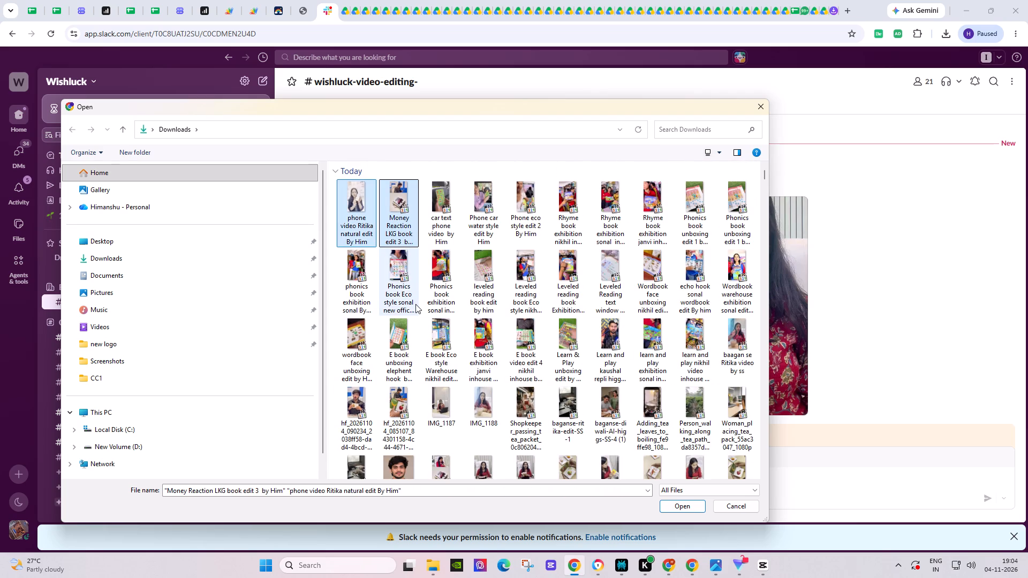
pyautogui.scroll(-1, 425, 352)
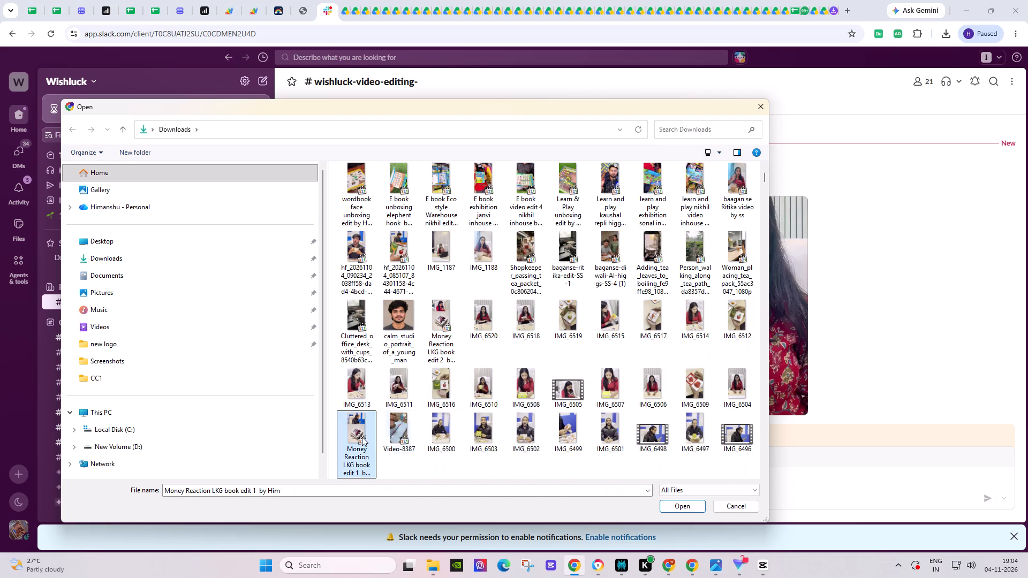
# Select Money Reaction LKG book edits 1, 2 and 3 and "phone video Ritika natural edit By Him" for upload.
pyautogui.click(360, 429)
pyautogui.keyDown('ctrl'); pyautogui.click(447, 334); pyautogui.keyUp('ctrl')
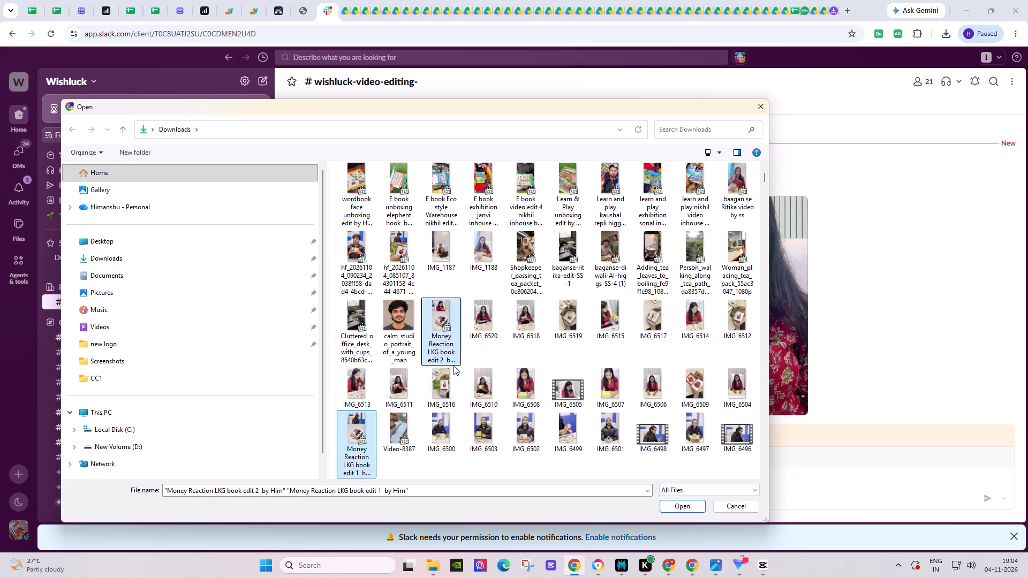
pyautogui.scroll(3, 452, 383)
pyautogui.keyDown('ctrl'); pyautogui.click(399, 223); pyautogui.keyUp('ctrl')
pyautogui.keyDown('ctrl'); pyautogui.click(371, 209); pyautogui.keyUp('ctrl')
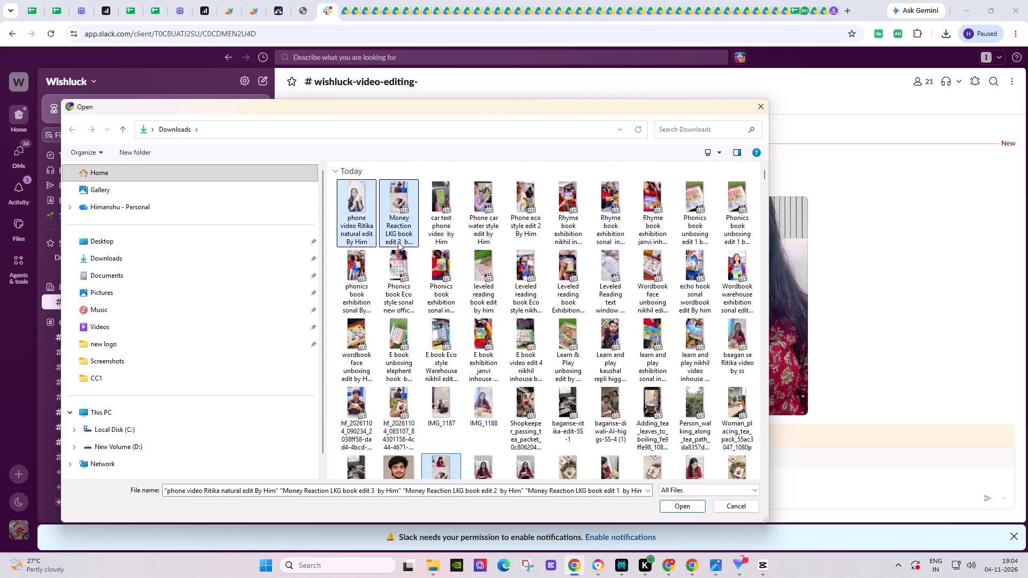
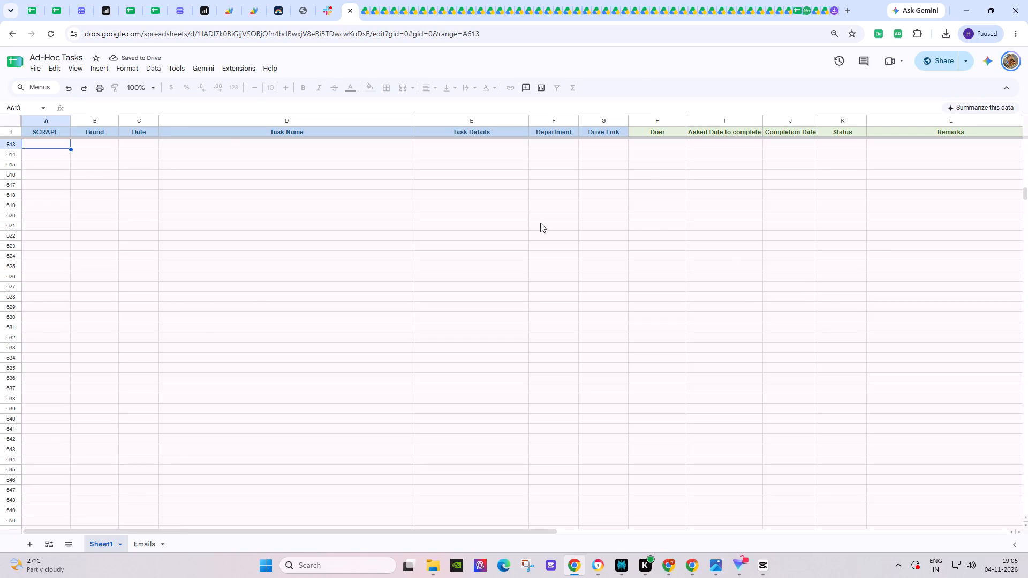
# In the Ad-Hoc Tasks sheet, change the asked completion date of the "diwali video social media" task to 11/5/2026.
pyautogui.scroll(2, 544, 254)
pyautogui.scroll(-2, 524, 329)
pyautogui.scroll(2, 513, 326)
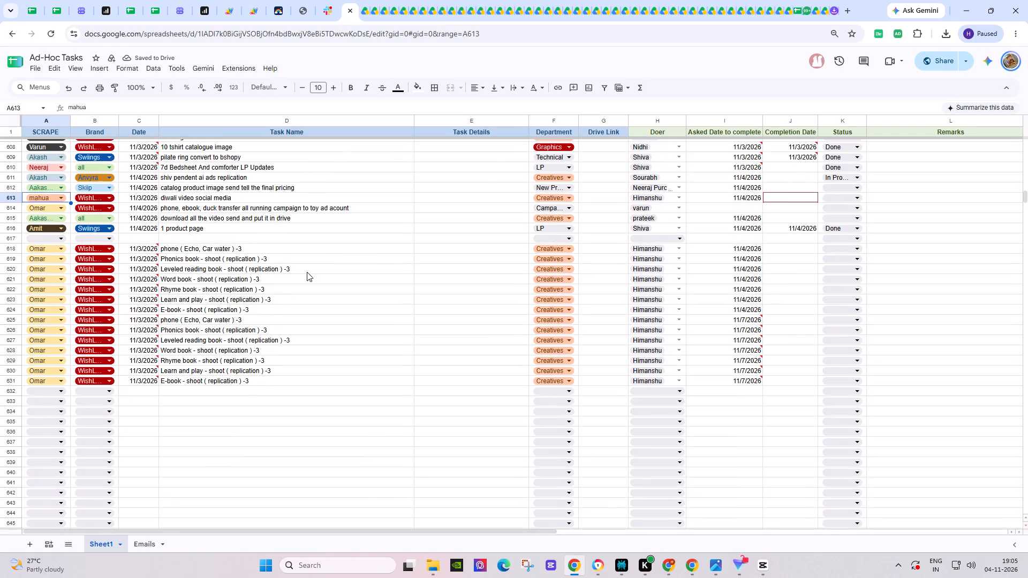
pyautogui.doubleClick(737, 253)
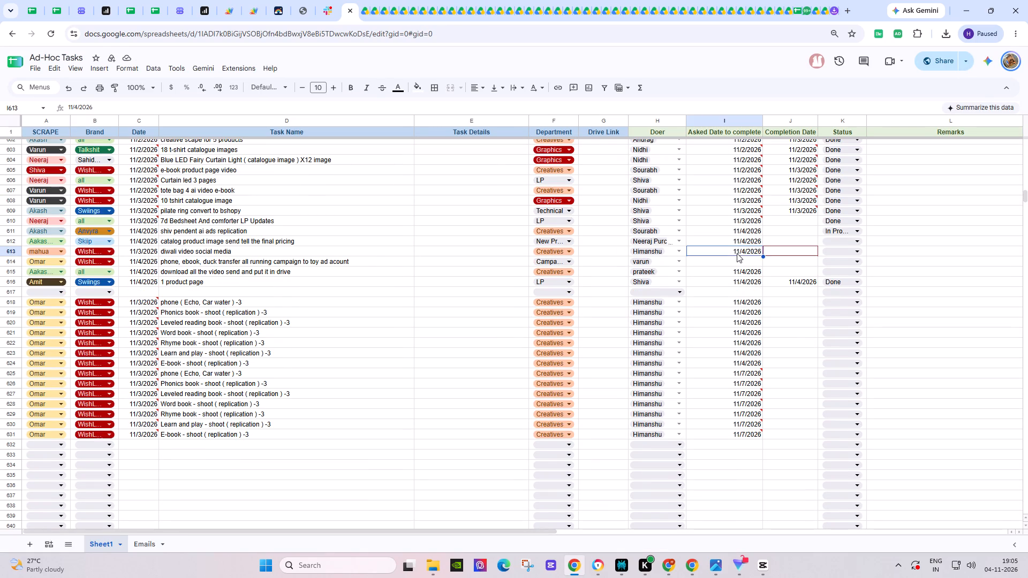
pyautogui.click(740, 296)
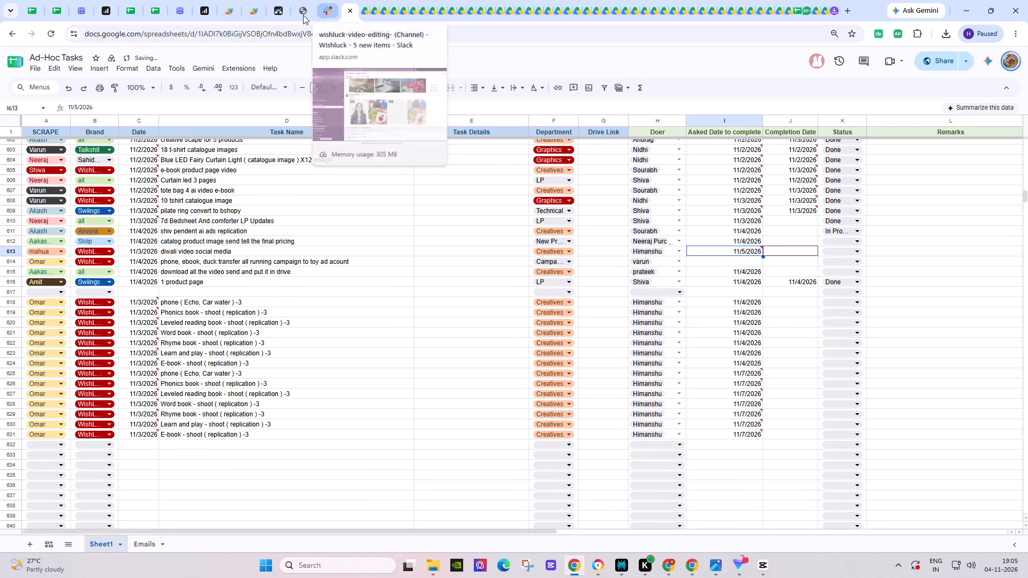
# Switch to the Team Workload dashboard and mark the "Inhouse Shoot of LKG (NIKHIL OLD VIDEO) - 4 Videos" task as Done.
pyautogui.click(225, 12)
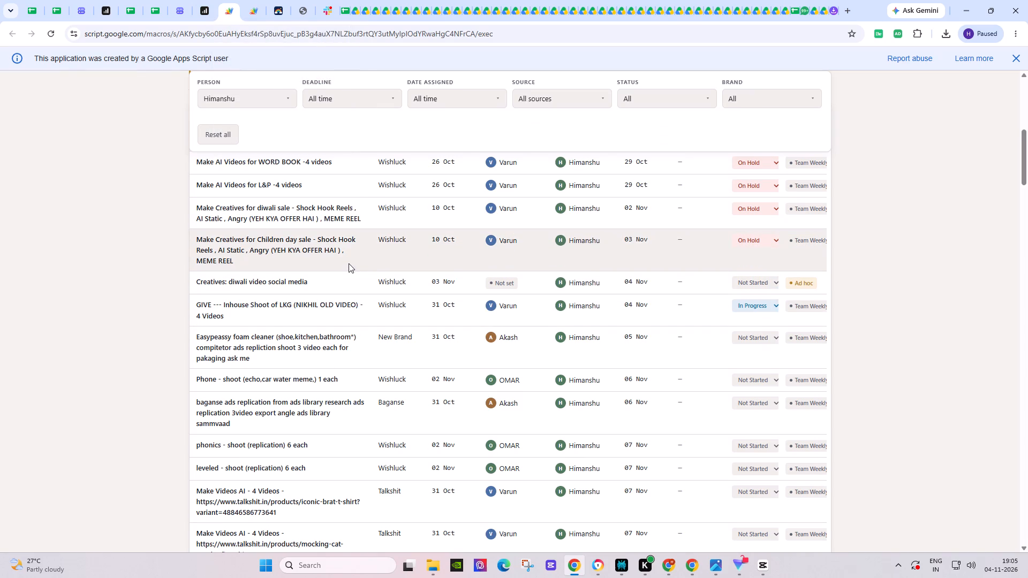
pyautogui.click(333, 186)
pyautogui.click(761, 308)
pyautogui.click(754, 360)
pyautogui.click(694, 348)
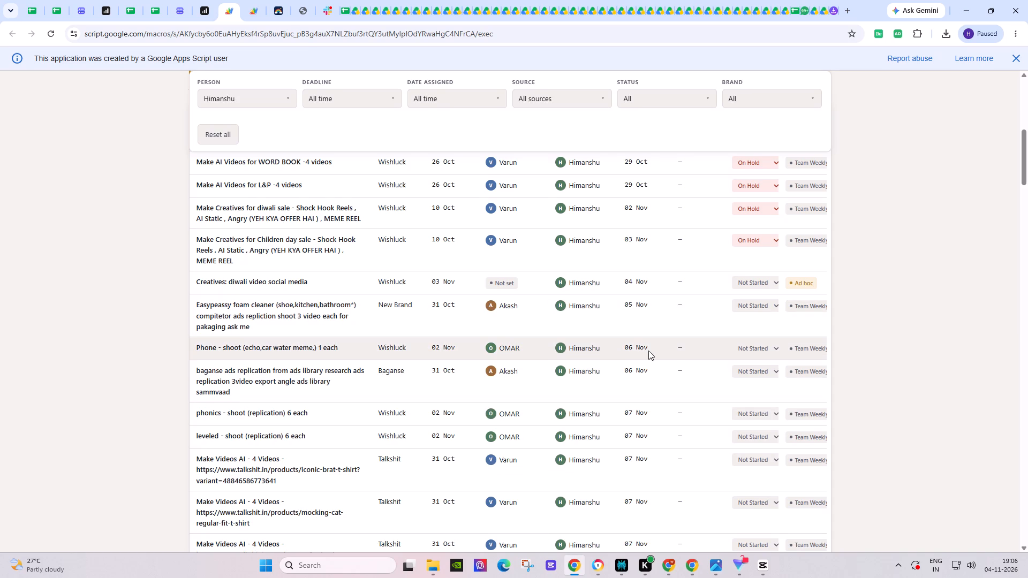
# Reload the Team Workload dashboard, skip its intro, dismiss the Apps Script notice and filter the tasks to Himanshu.
pyautogui.click(50, 34)
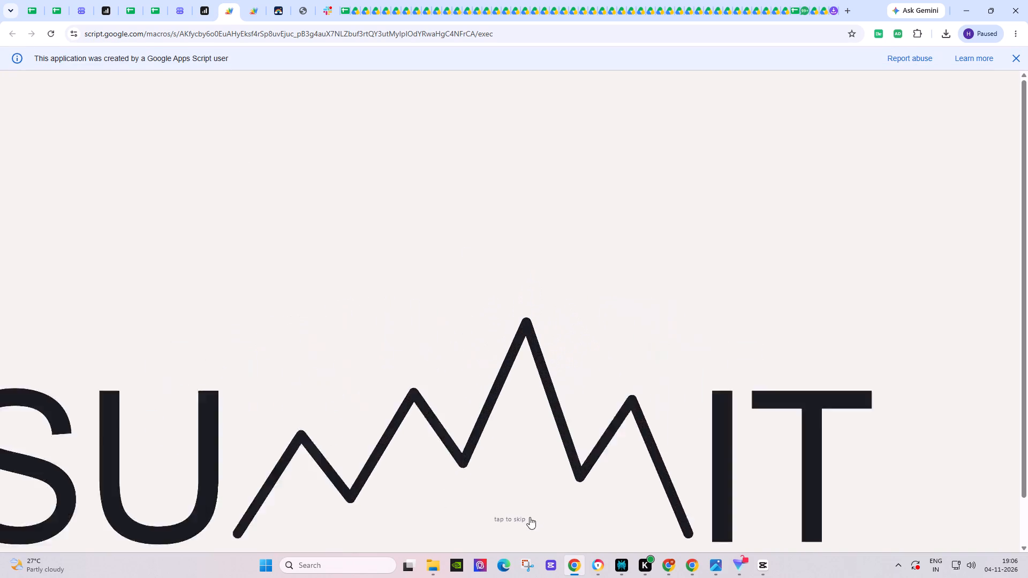
pyautogui.click(524, 521)
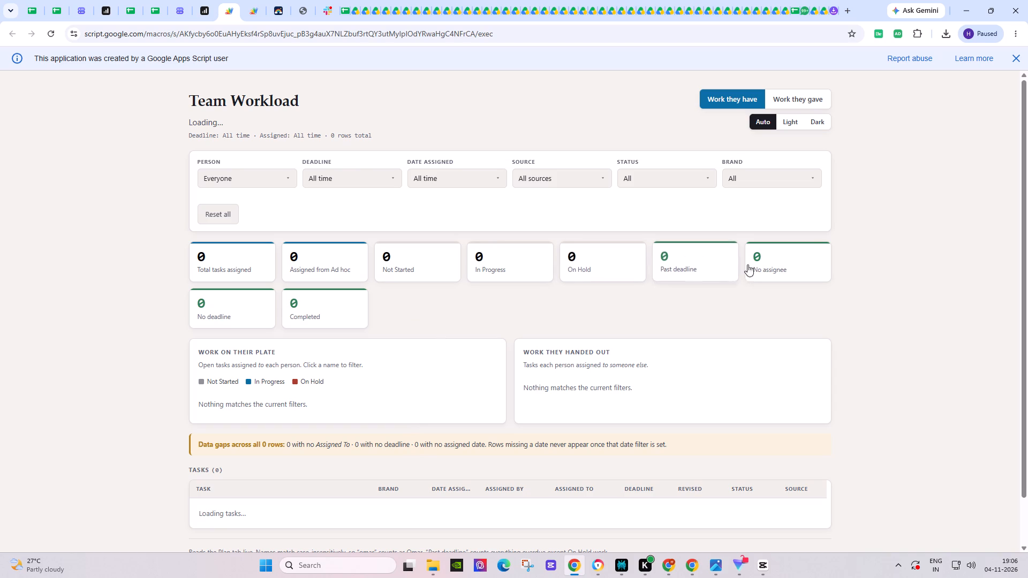
pyautogui.click(1019, 59)
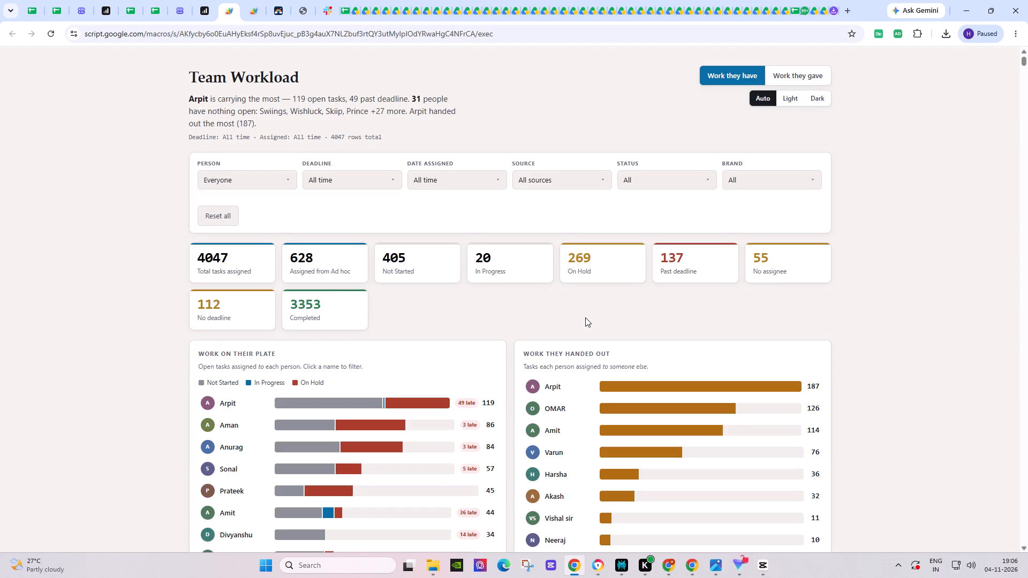
pyautogui.scroll(-2, 572, 334)
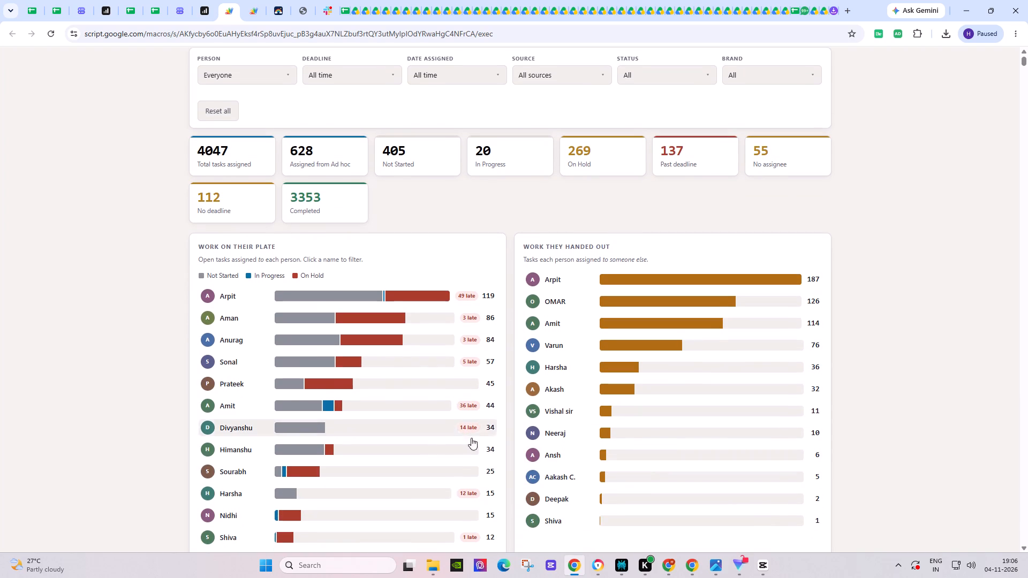
pyautogui.click(492, 451)
# Mark the ad hoc "phone ( Echo, Car water ) -3" and "Word book - shoot ( replication ) -3" tasks due 04 Nov as Done.
pyautogui.scroll(-4, 492, 446)
pyautogui.scroll(2, 492, 446)
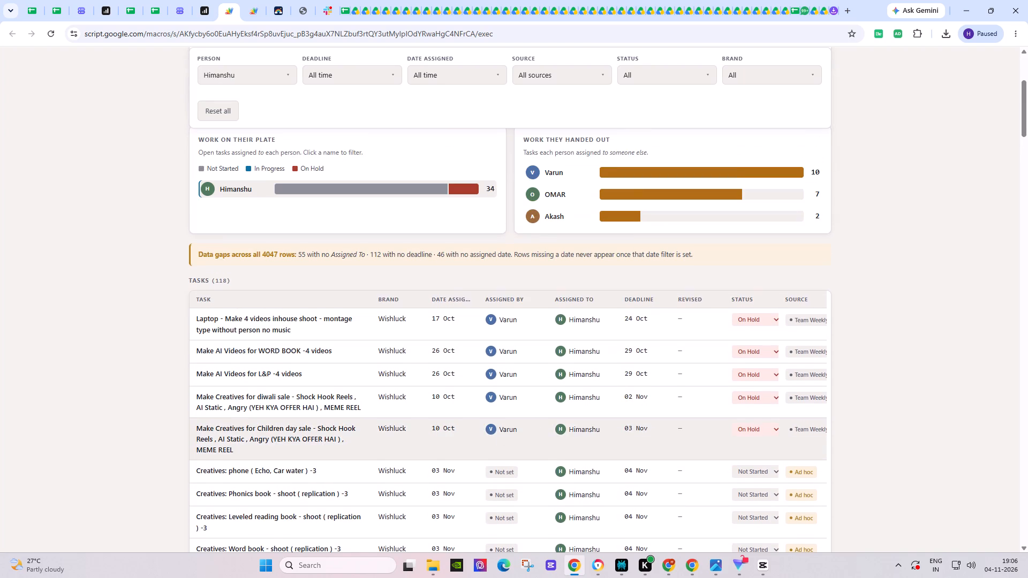
pyautogui.scroll(-3, 532, 421)
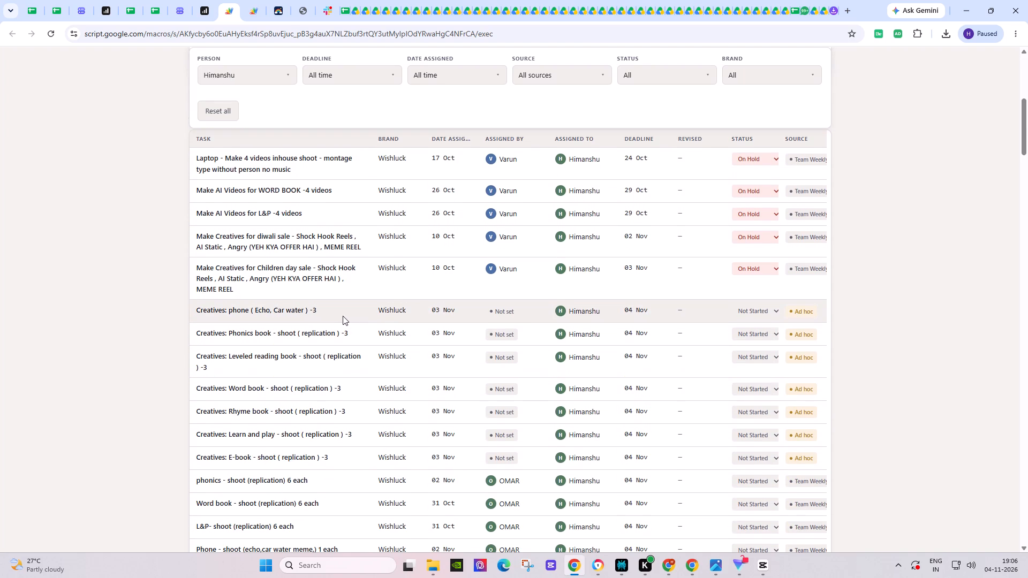
pyautogui.click(343, 316)
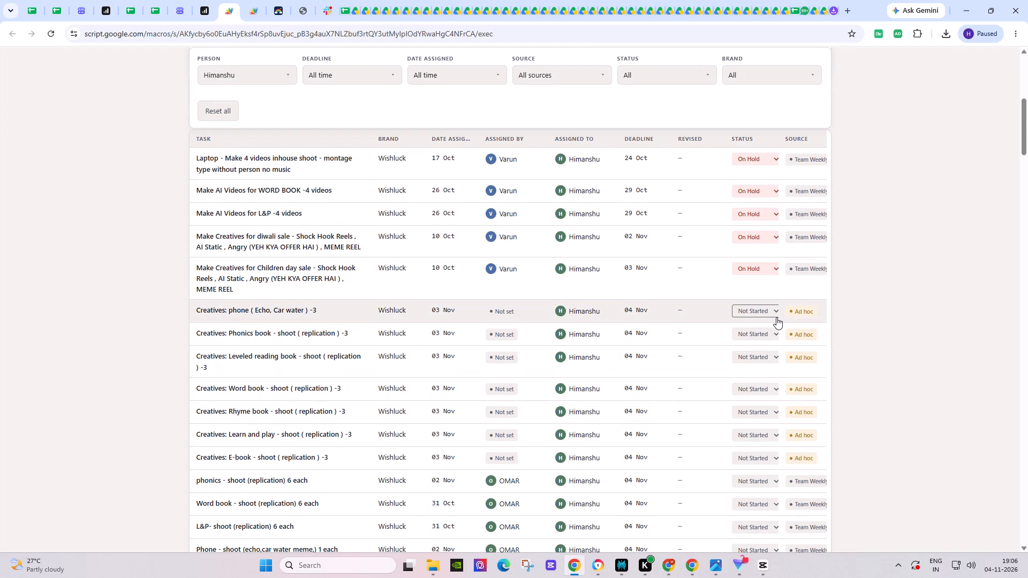
pyautogui.click(770, 313)
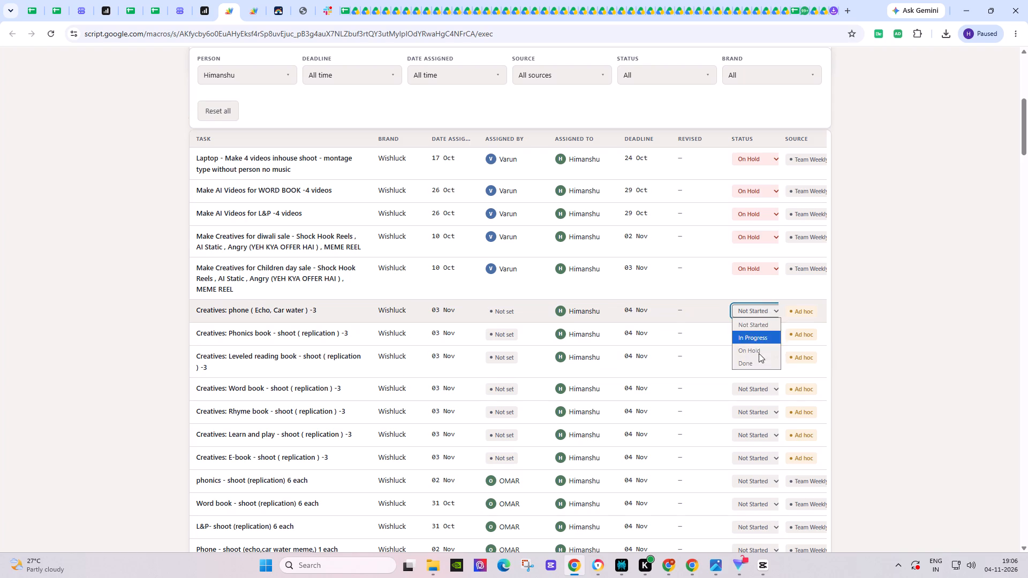
pyautogui.click(760, 361)
pyautogui.click(767, 332)
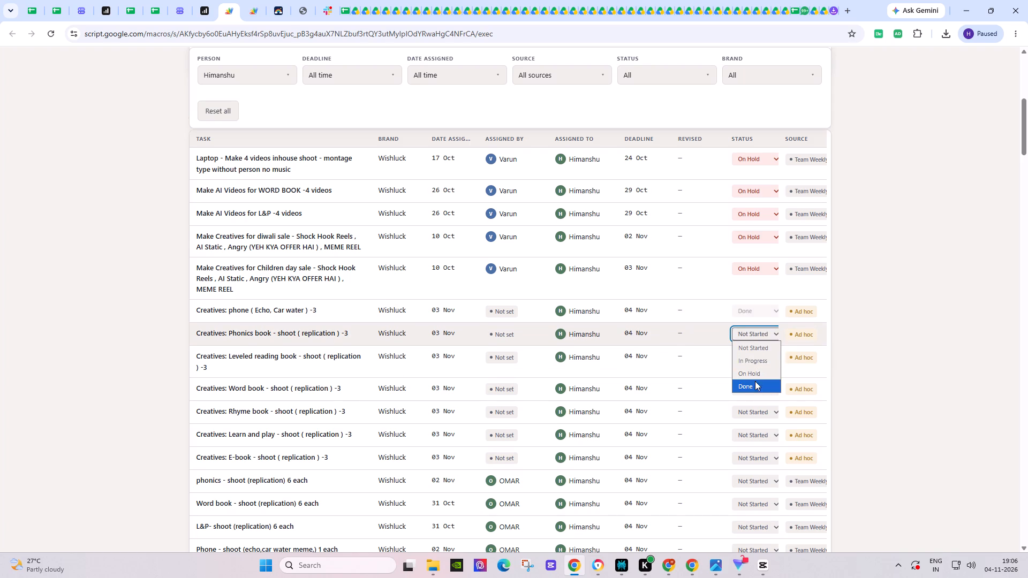
pyautogui.click(755, 387)
pyautogui.click(762, 368)
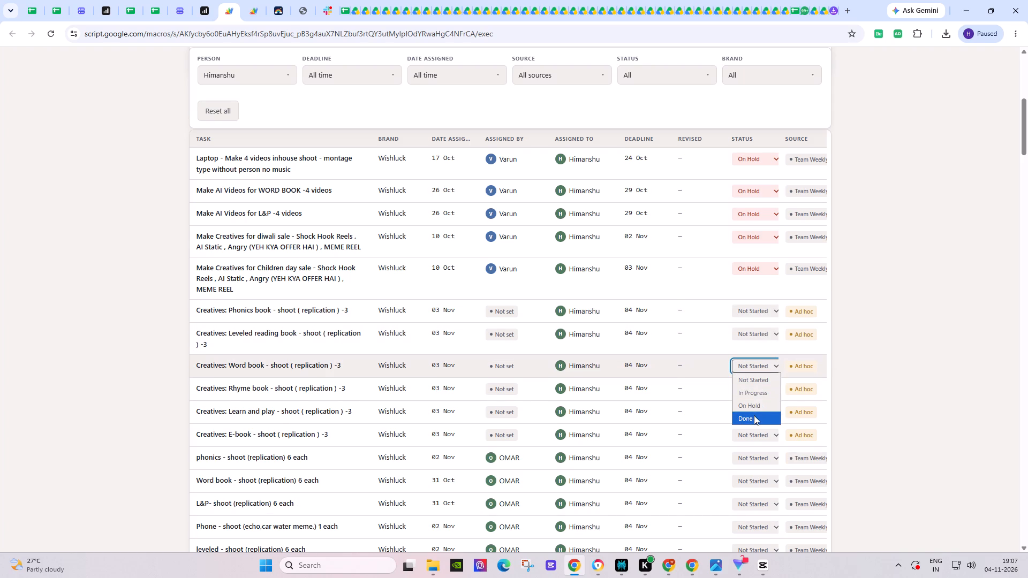
pyautogui.click(754, 415)
# Mark the ad hoc Phonics book and Leveled reading book shoot ( replication ) -3 tasks due 04 Nov as Done.
pyautogui.click(759, 334)
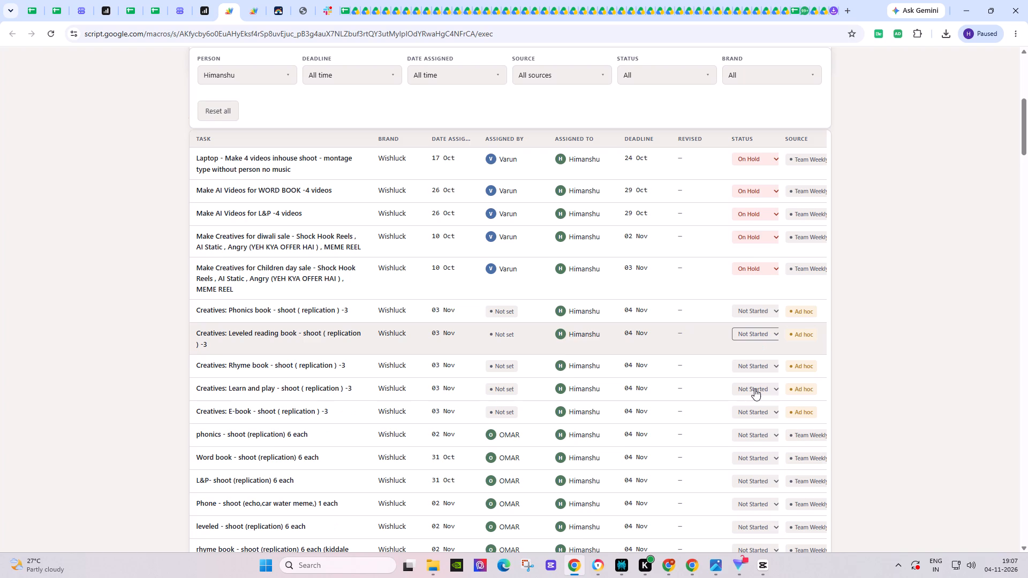
pyautogui.click(774, 312)
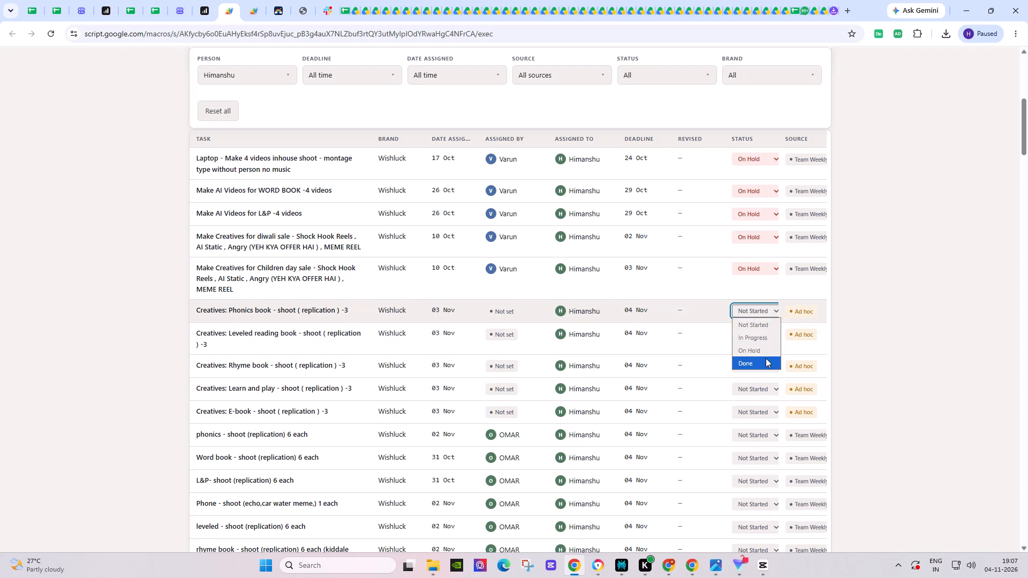
pyautogui.click(765, 361)
pyautogui.click(768, 333)
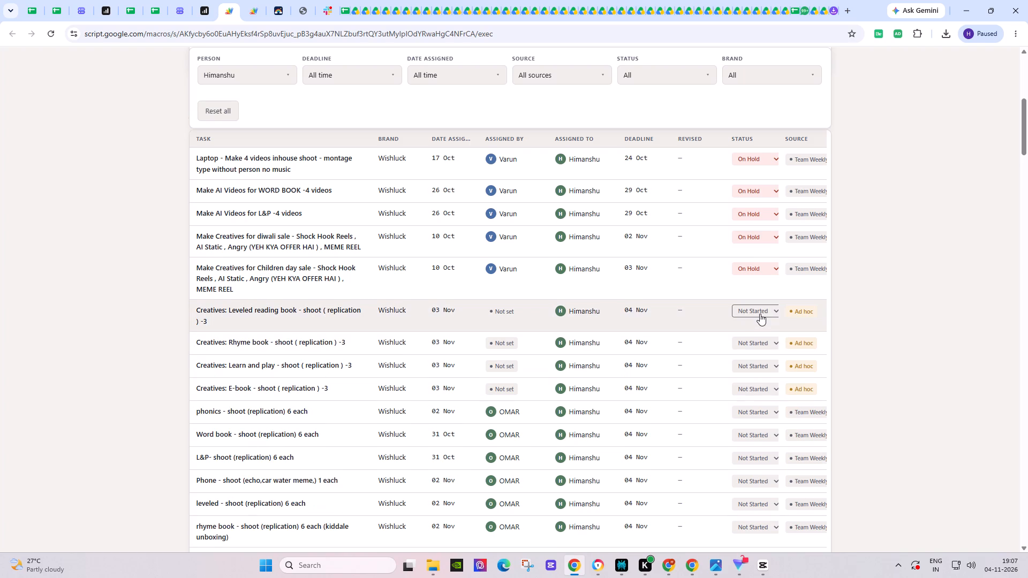
pyautogui.click(760, 314)
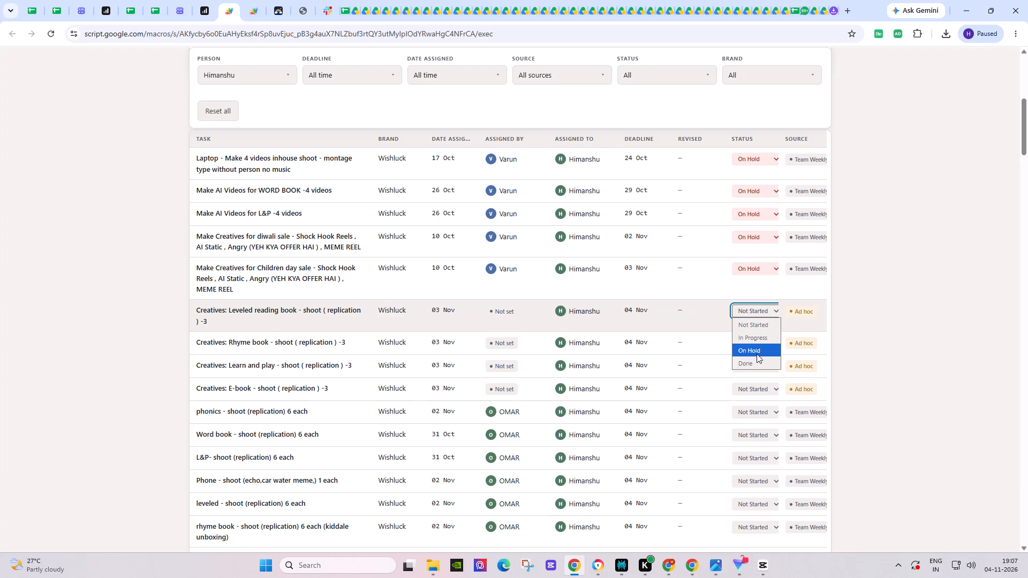
pyautogui.click(758, 362)
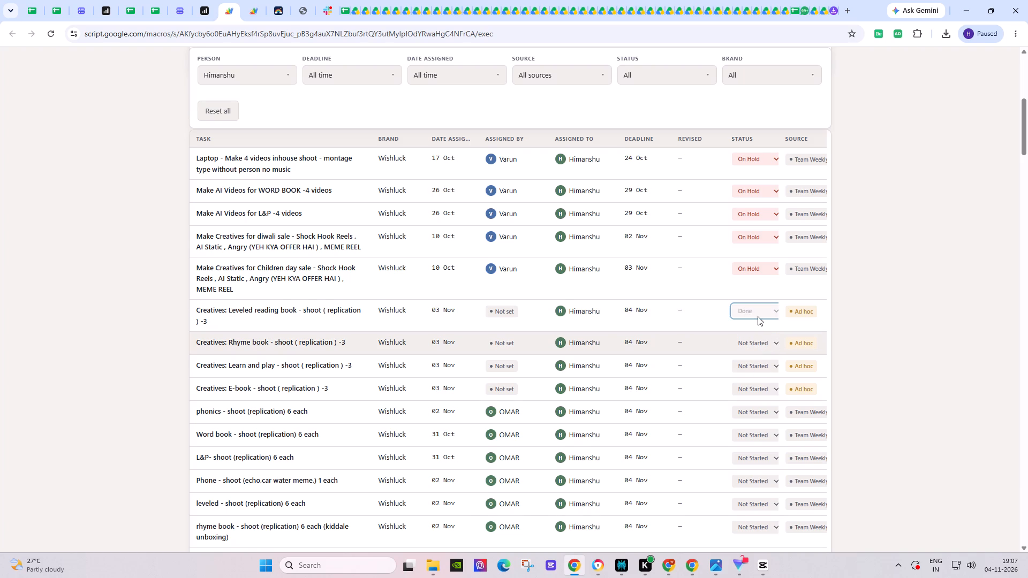
# Mark the ad hoc Rhyme book, Learn and play, and E-book shoot ( replication ) -3 tasks due 04 Nov as Done.
pyautogui.click(759, 340)
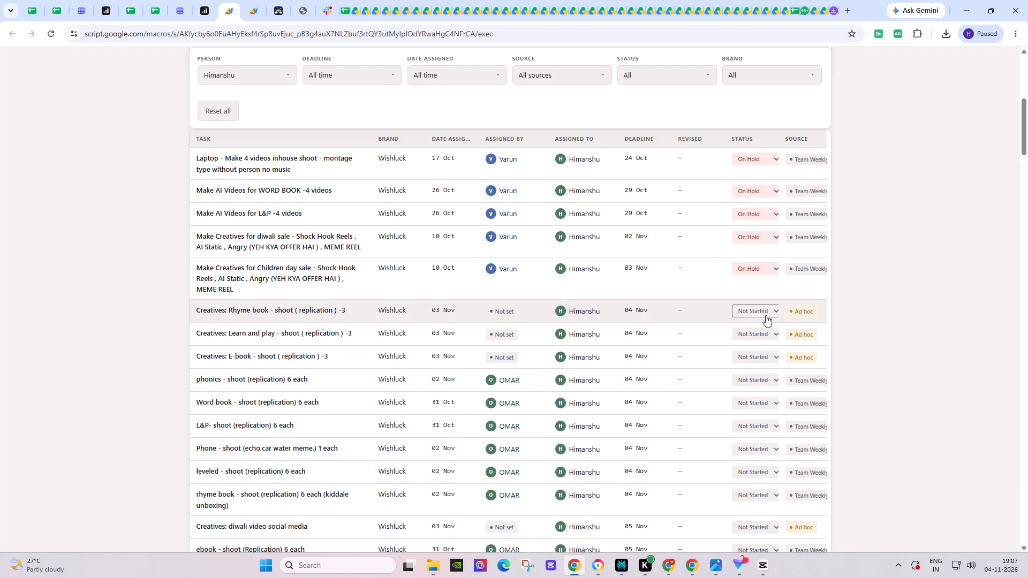
pyautogui.click(766, 315)
pyautogui.click(759, 352)
pyautogui.click(764, 313)
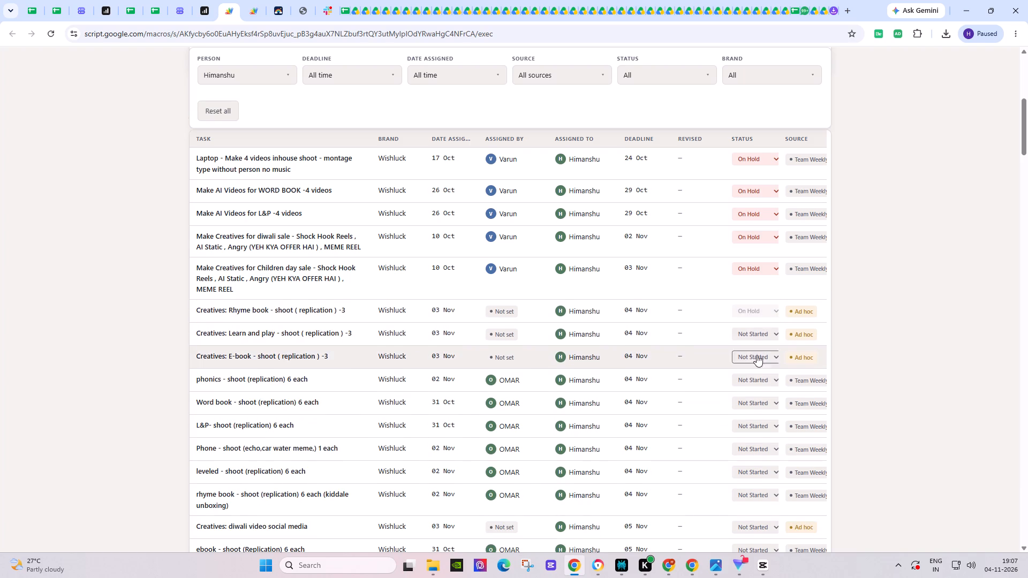
pyautogui.click(768, 312)
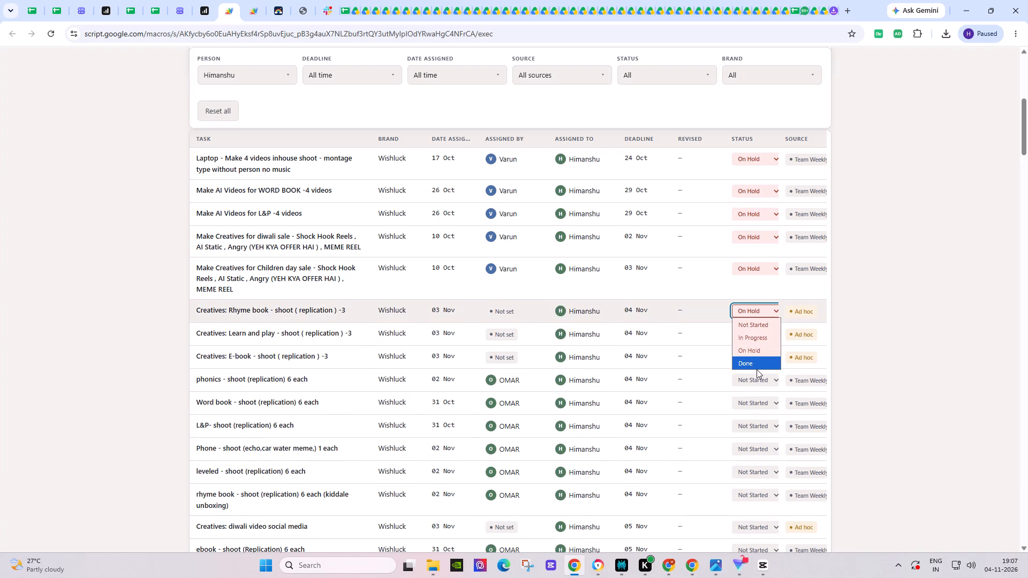
pyautogui.click(757, 367)
pyautogui.click(772, 338)
pyautogui.click(757, 384)
pyautogui.click(767, 360)
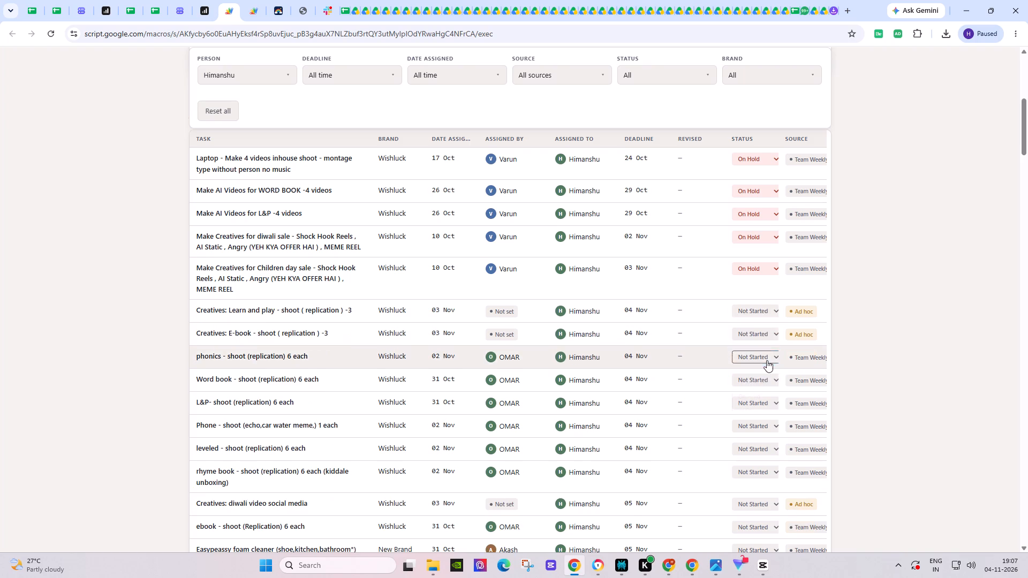
pyautogui.click(770, 315)
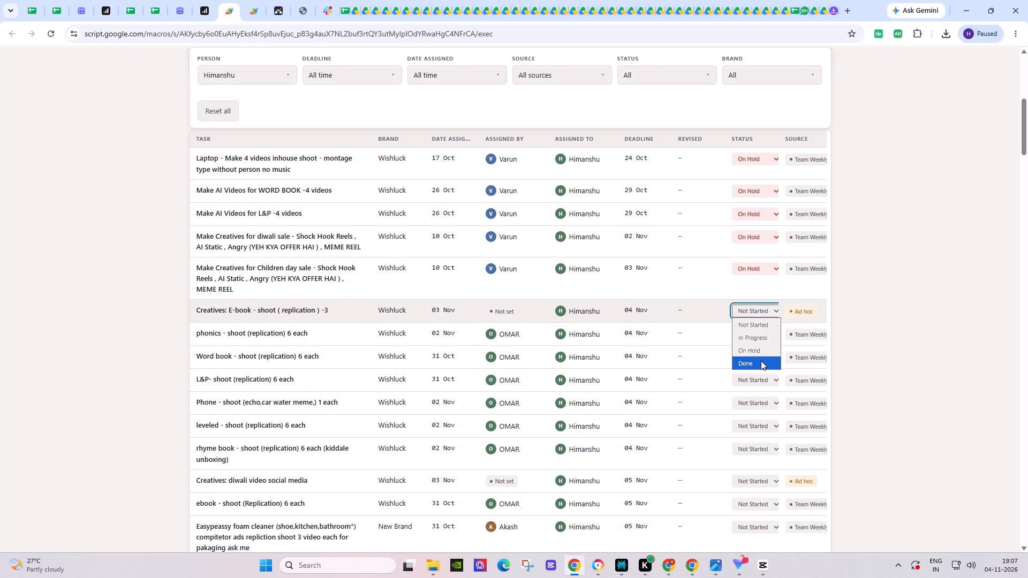
pyautogui.click(761, 361)
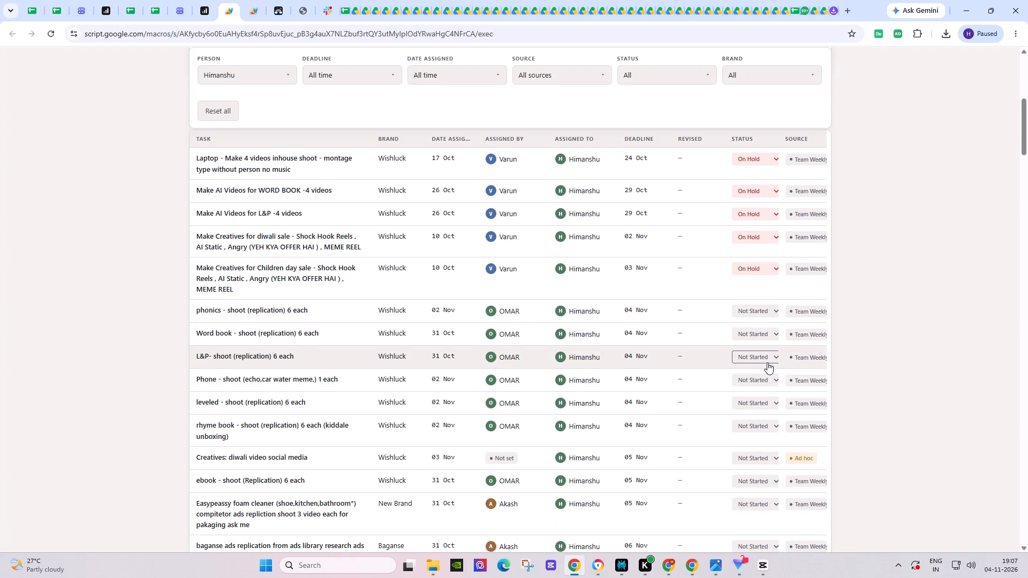
# Mark the "phonics - shoot (replication) 6 each" task assigned by OMAR as Done.
pyautogui.scroll(3, 768, 362)
pyautogui.scroll(-4, 764, 361)
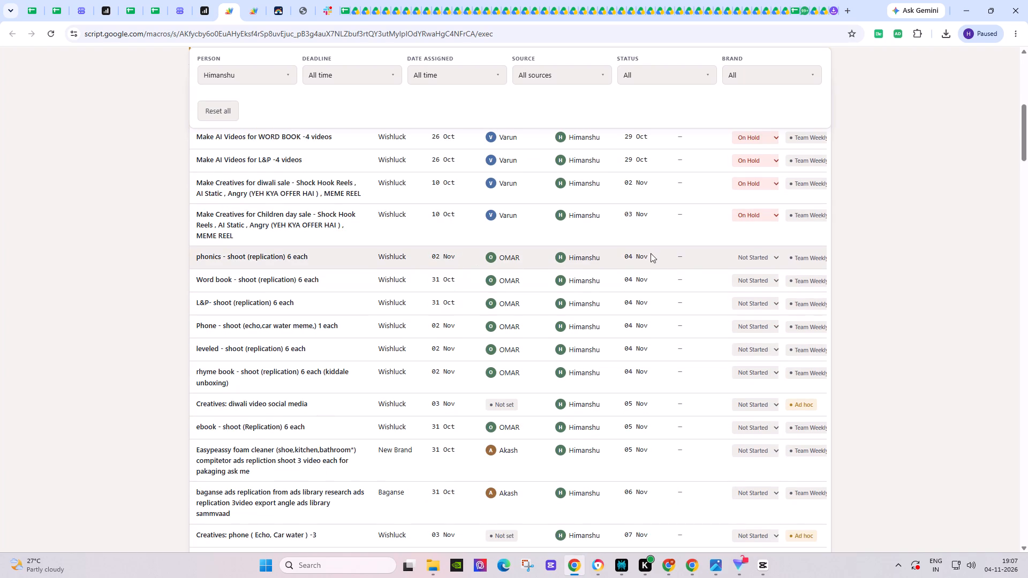
pyautogui.click(749, 261)
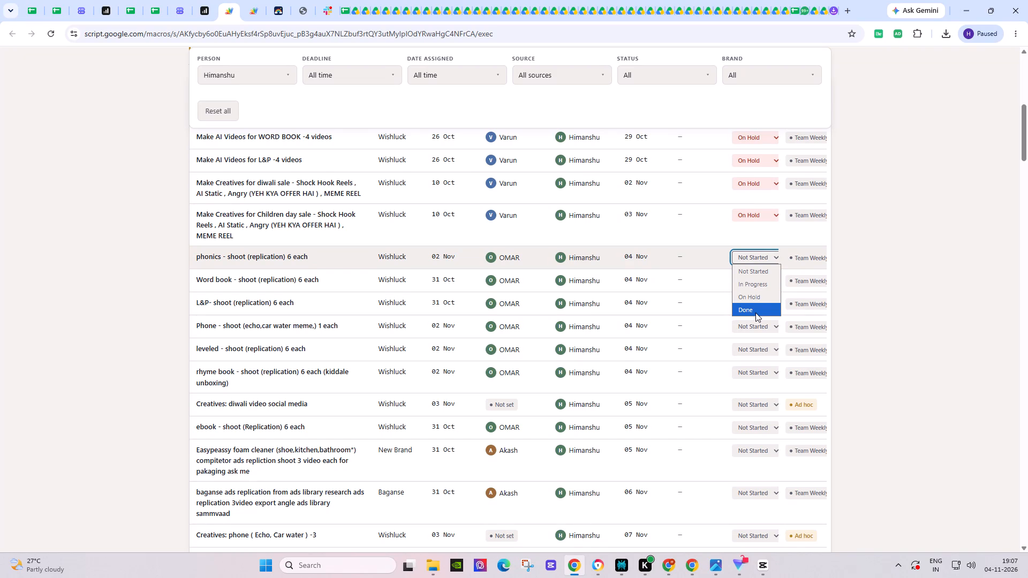
pyautogui.click(755, 313)
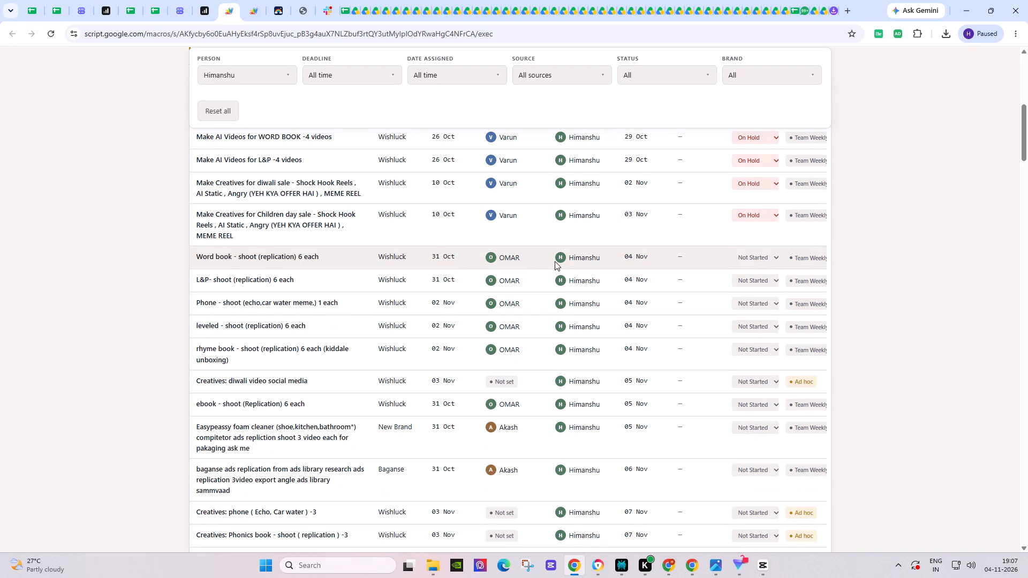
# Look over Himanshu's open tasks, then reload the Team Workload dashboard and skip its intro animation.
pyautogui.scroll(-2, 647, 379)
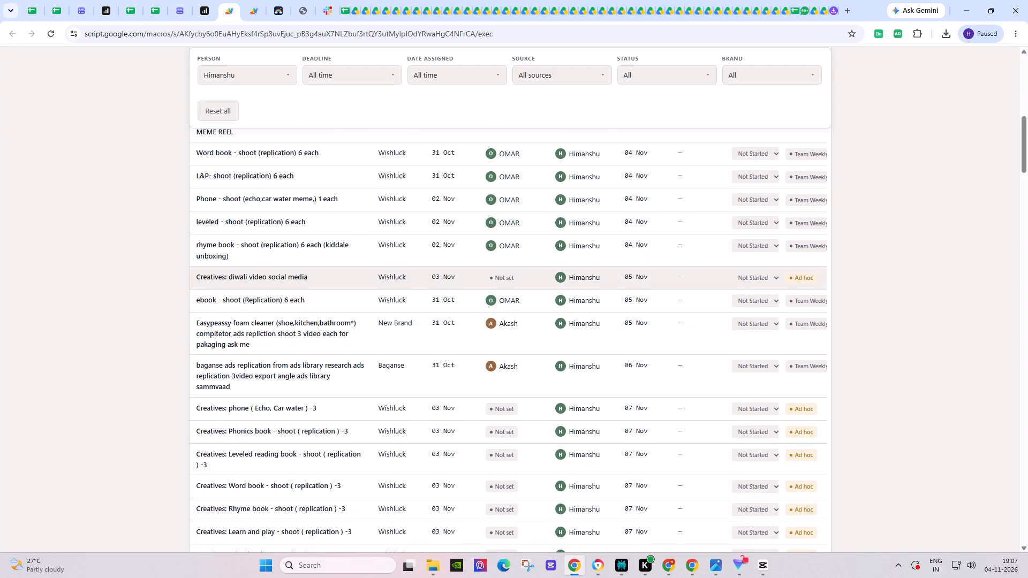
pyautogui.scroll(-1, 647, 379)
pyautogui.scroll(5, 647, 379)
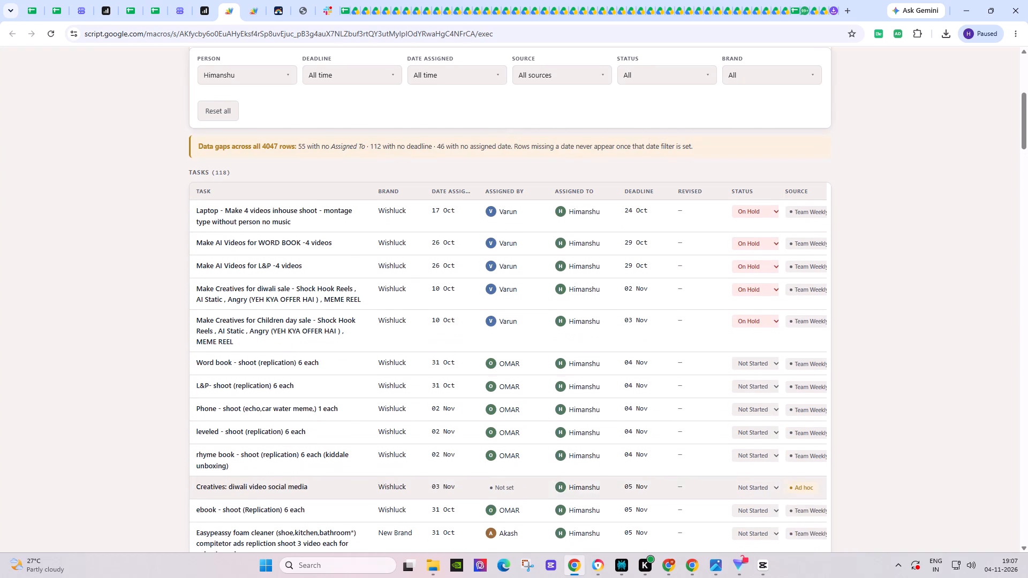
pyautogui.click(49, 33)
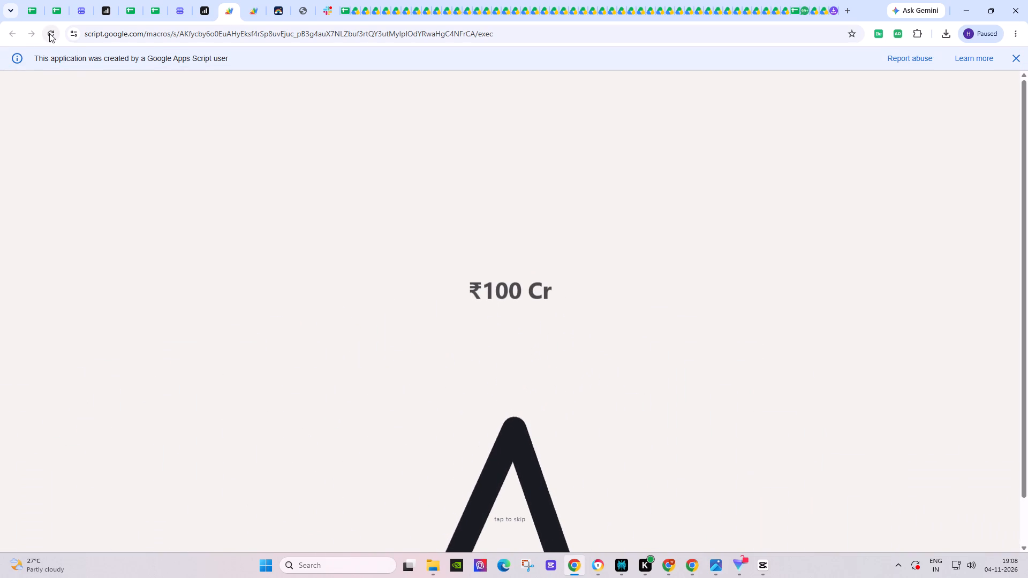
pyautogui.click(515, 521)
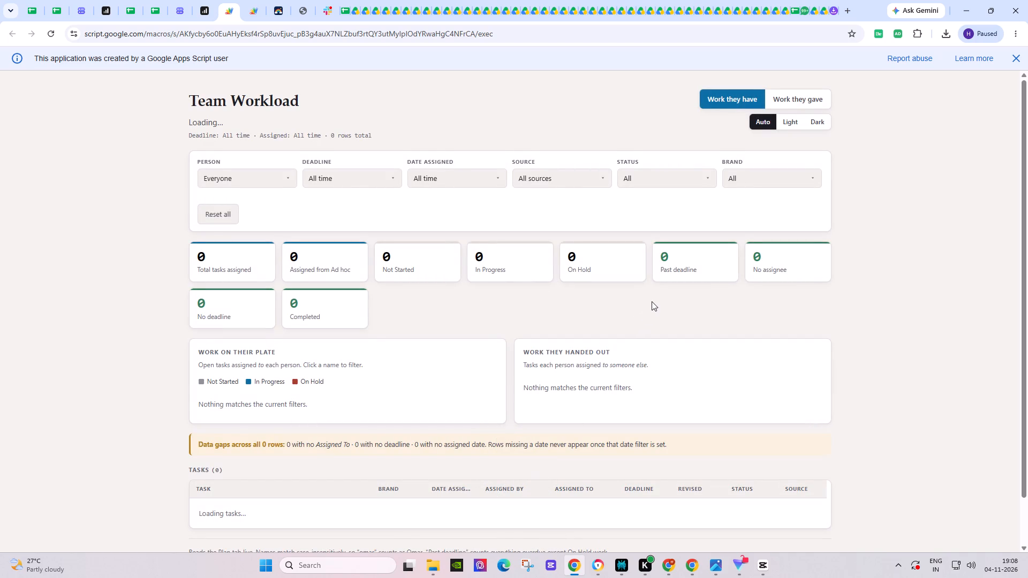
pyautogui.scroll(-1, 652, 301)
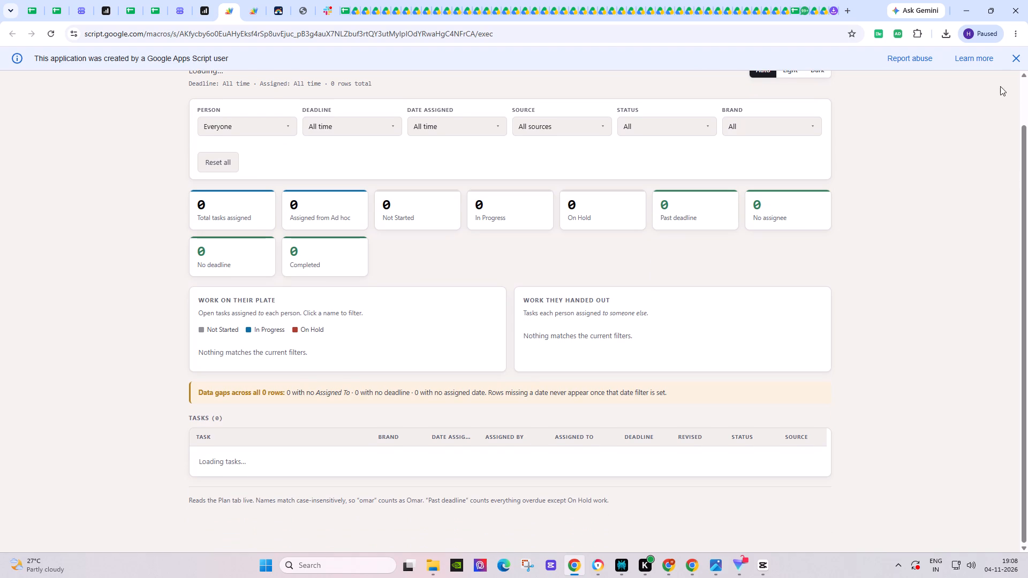
# Search Google for youtube in a new tab, open the YouTube site and browse its home feed.
pyautogui.click(847, 7)
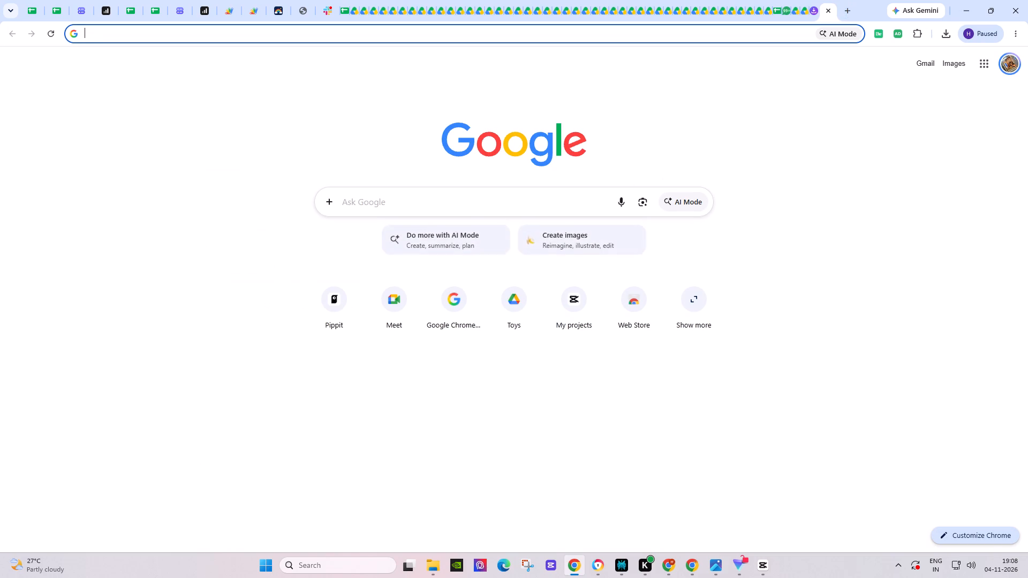
pyautogui.click(536, 207)
pyautogui.click(441, 257)
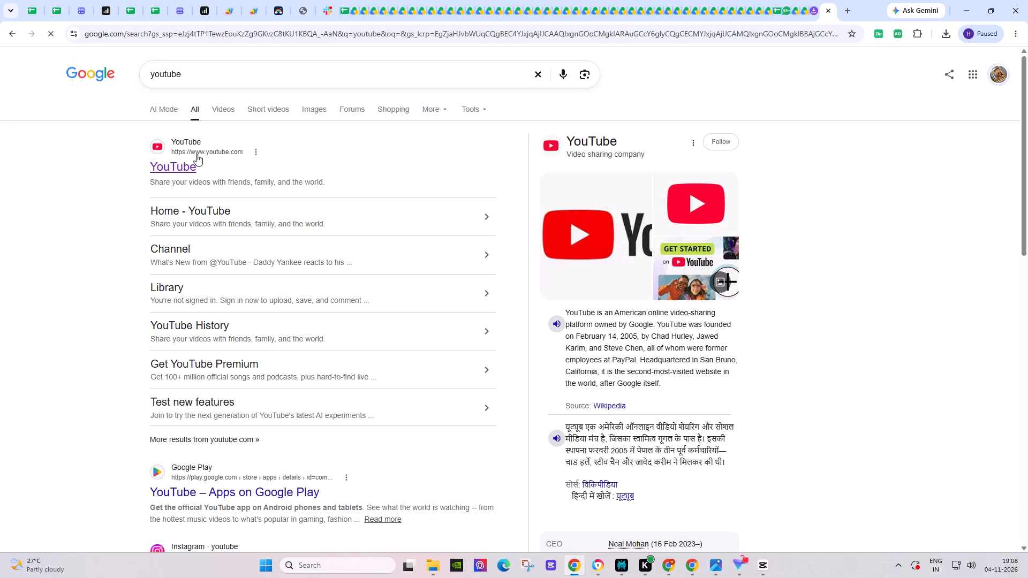
pyautogui.click(190, 158)
pyautogui.click(184, 171)
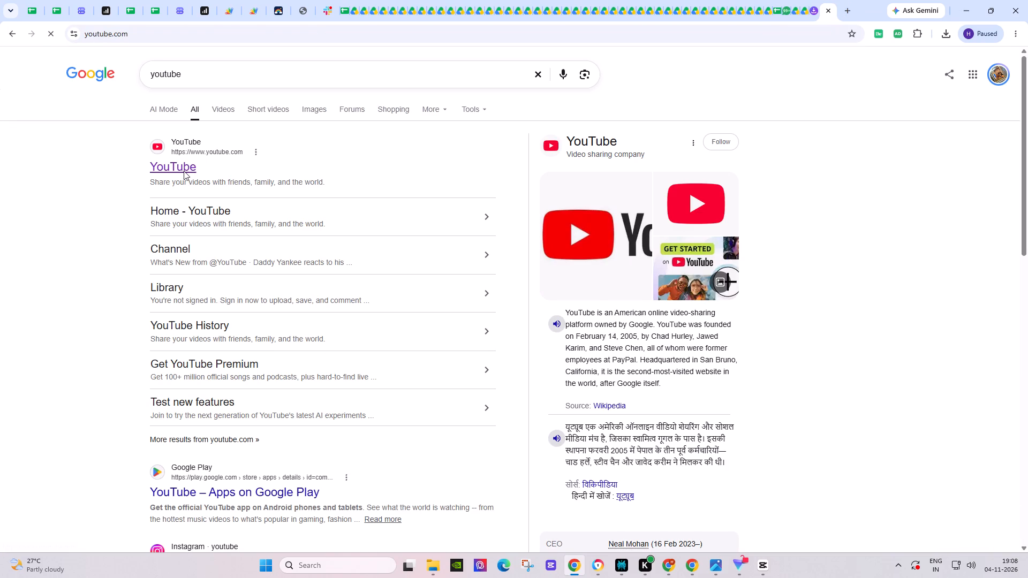
pyautogui.scroll(-5, 669, 367)
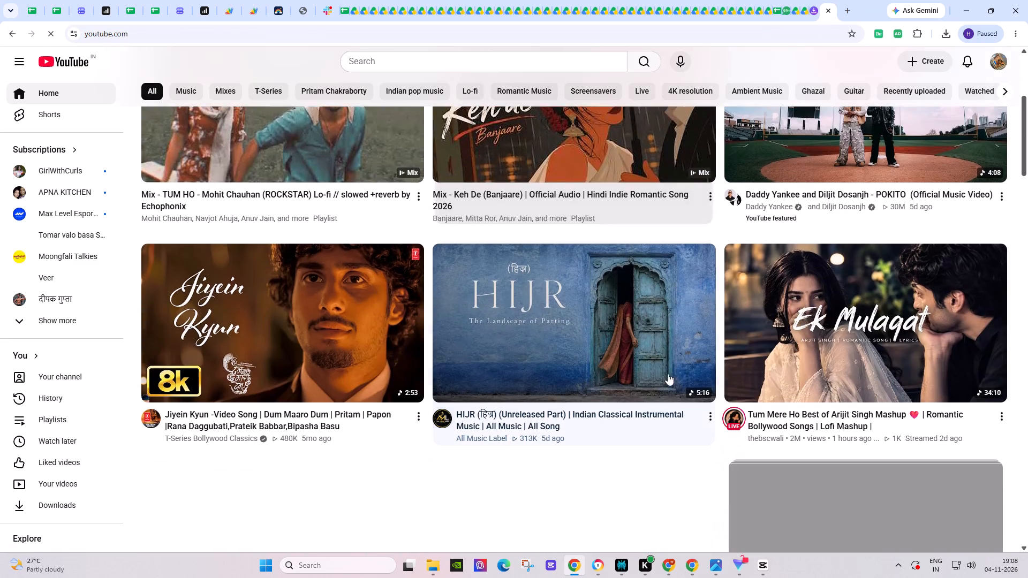
pyautogui.scroll(-10, 668, 374)
# Check the connection status in Proton VPN and minimize its window.
pyautogui.click(740, 558)
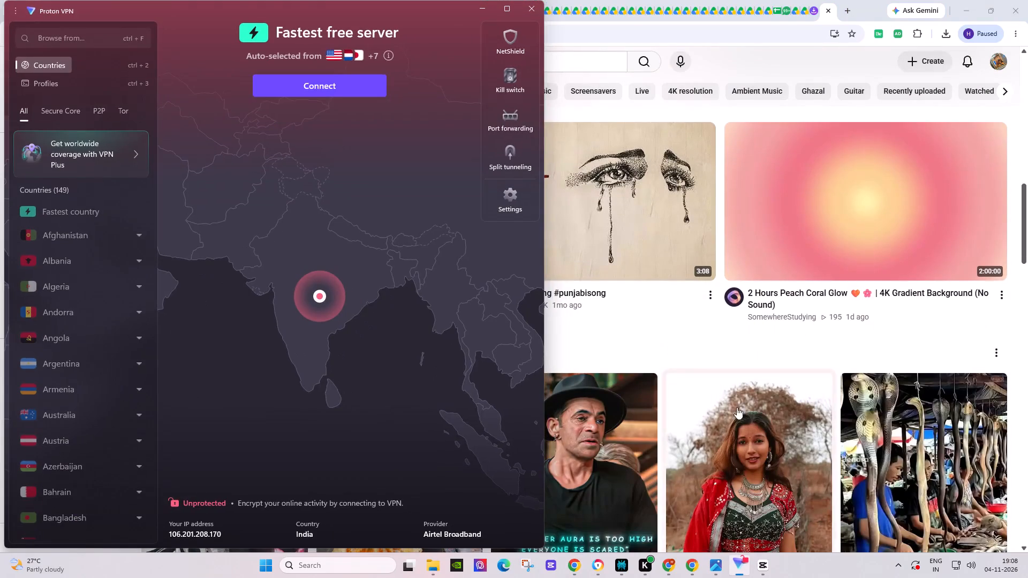
pyautogui.click(484, 9)
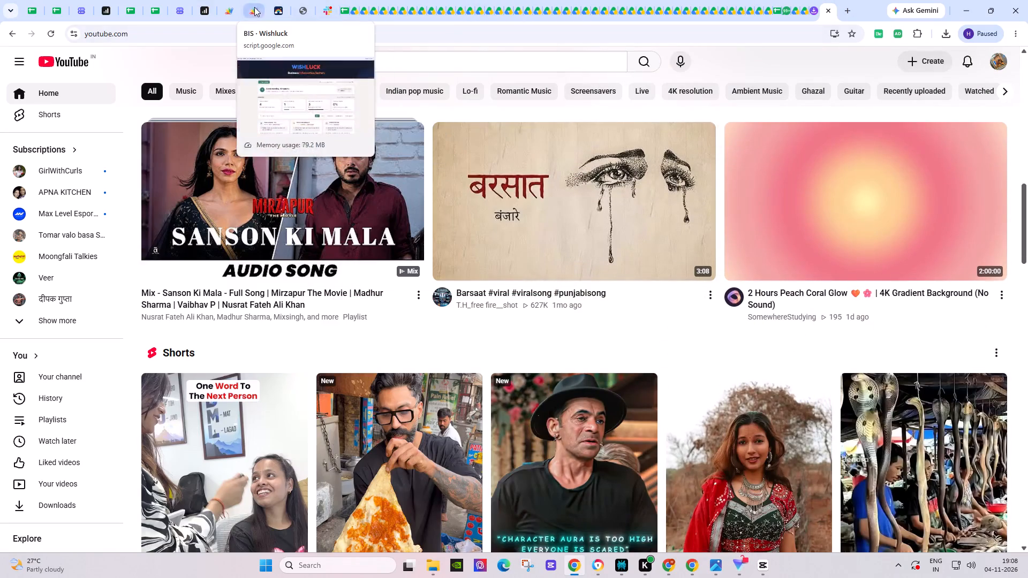
# Return to the Team Workload dashboard, reload it and filter the tasks to Himanshu.
pyautogui.click(252, 7)
pyautogui.click(224, 6)
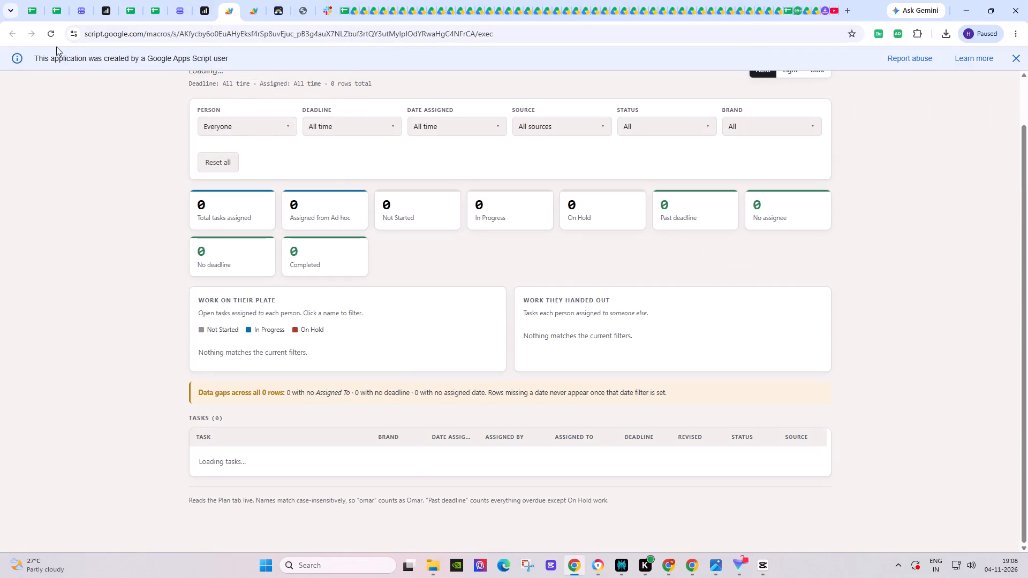
pyautogui.click(52, 36)
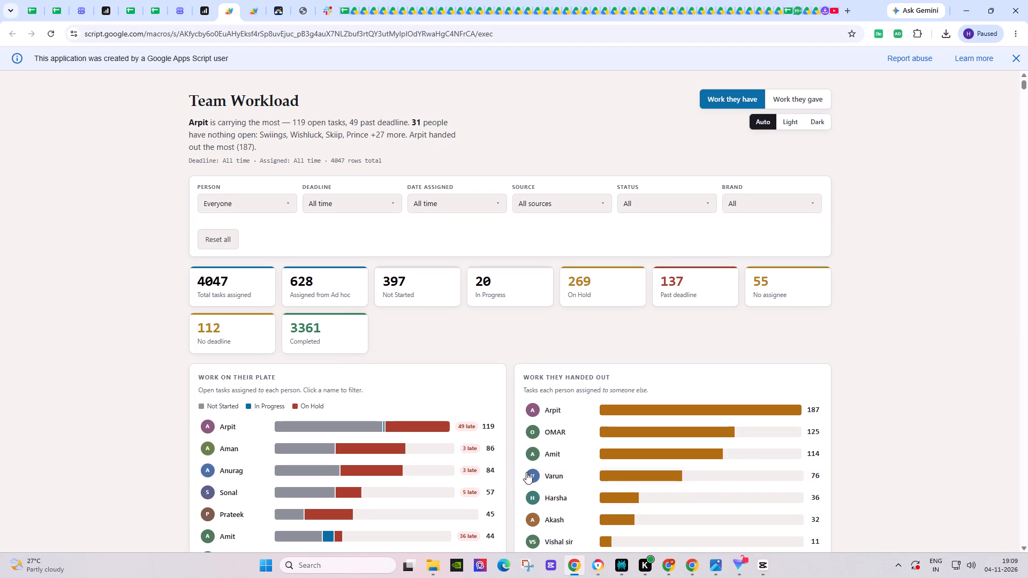
pyautogui.scroll(-1, 537, 490)
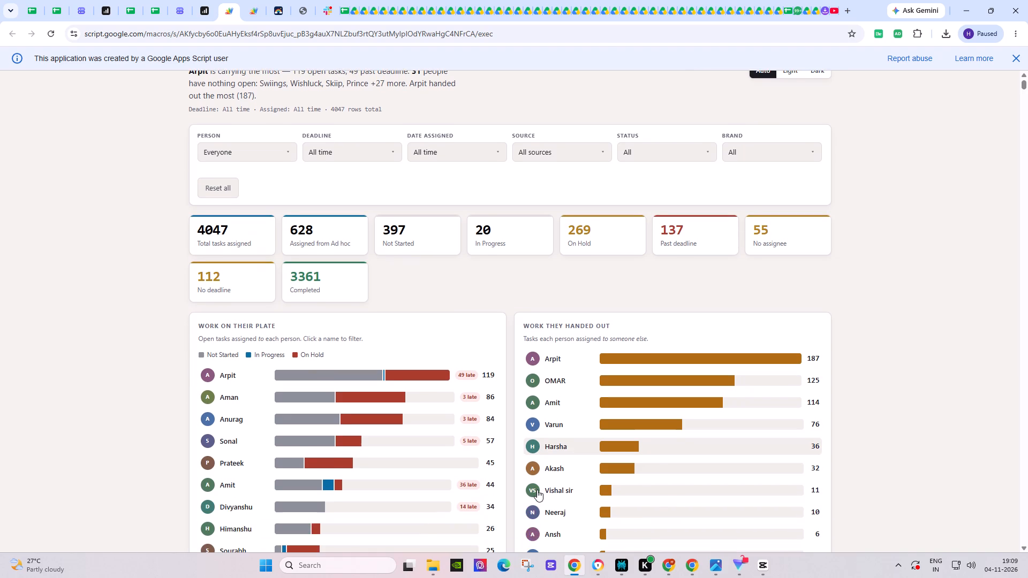
pyautogui.scroll(-2, 537, 490)
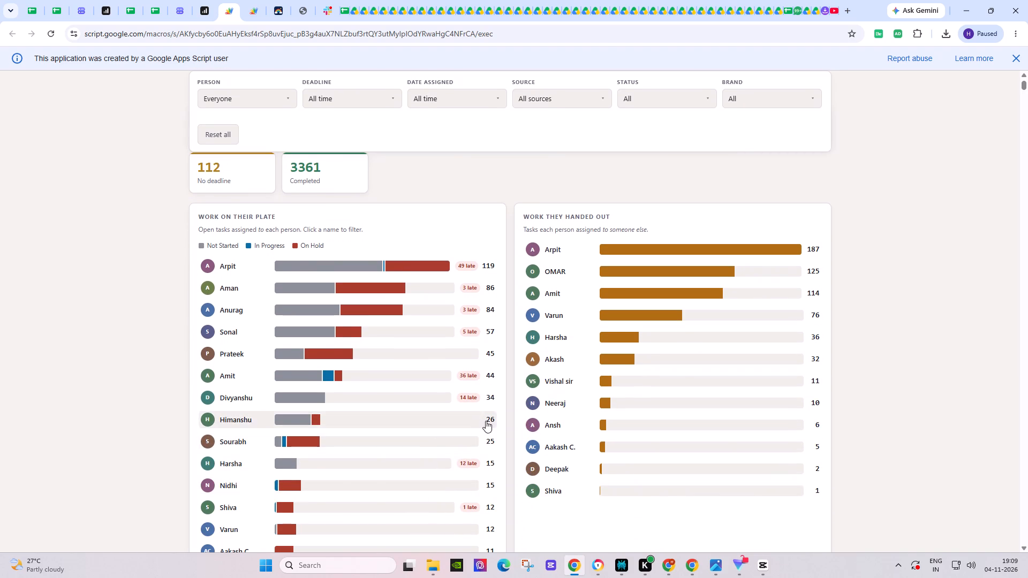
pyautogui.click(486, 421)
# Examine the deadlines, assigners and statuses of Himanshu's tasks in the Team Workload list, glancing at the Wishluck BIS page.
pyautogui.scroll(-4, 551, 433)
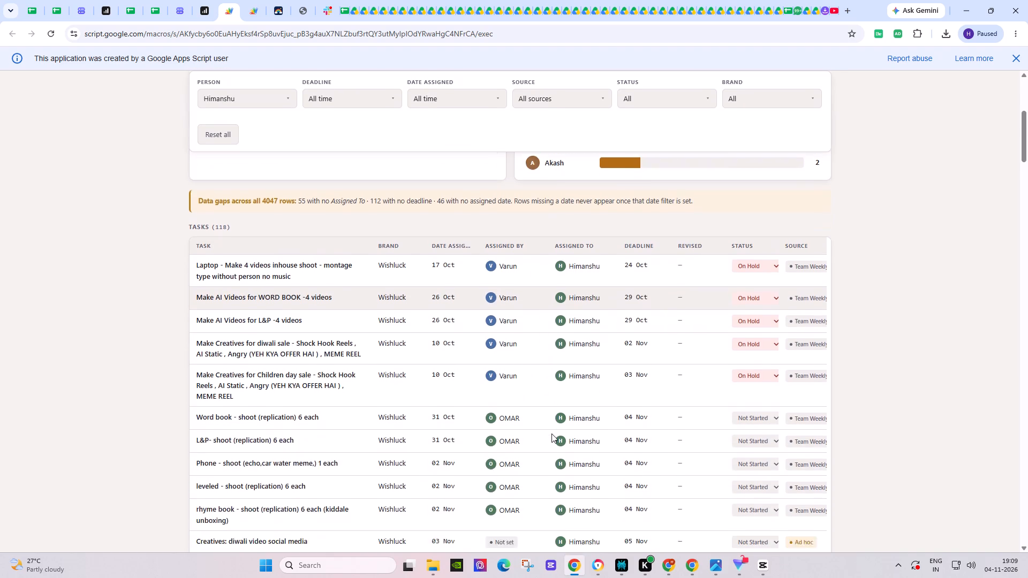
pyautogui.scroll(-2, 551, 433)
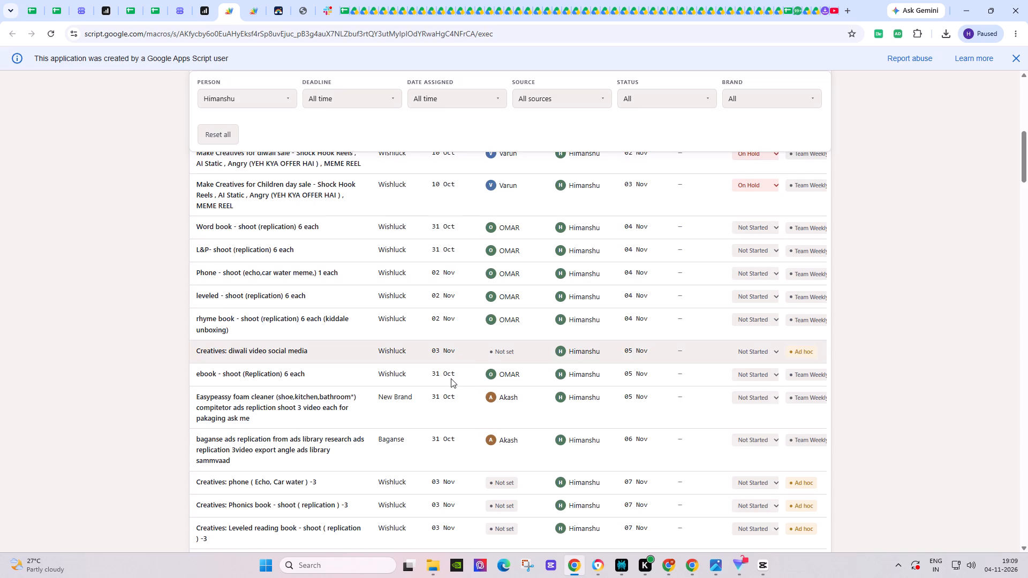
pyautogui.scroll(-4, 451, 378)
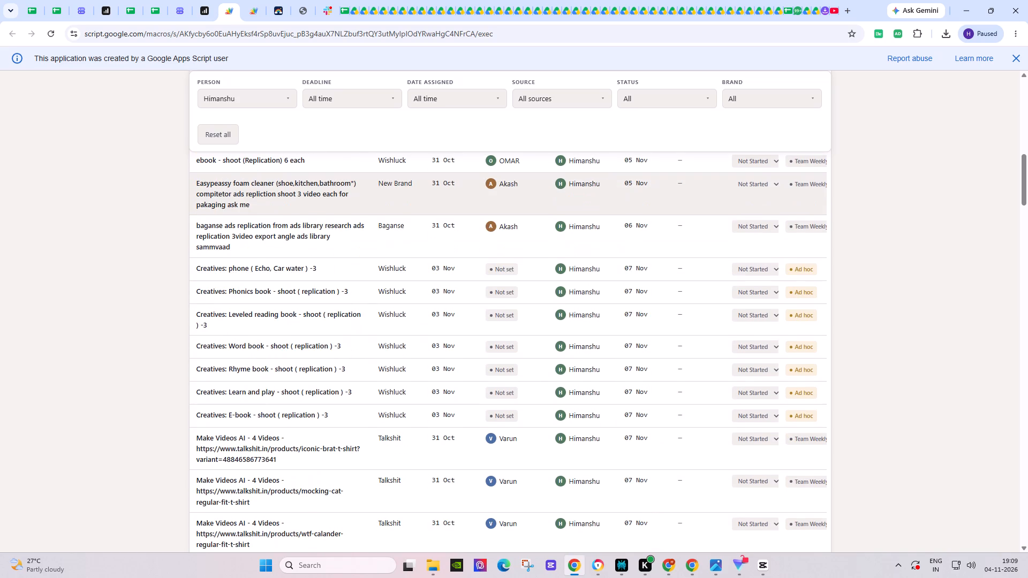
pyautogui.click(275, 10)
pyautogui.click(260, 17)
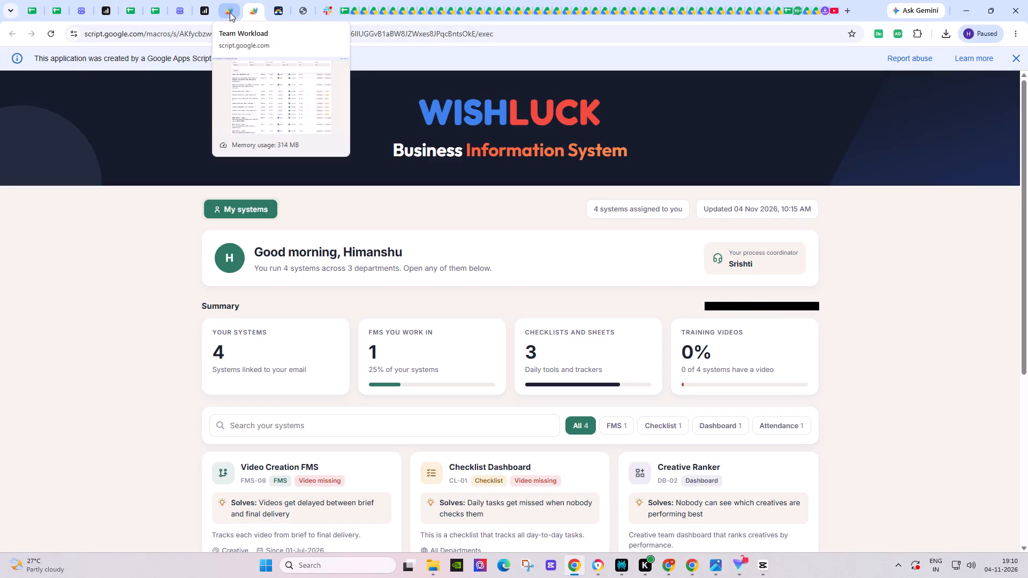
pyautogui.click(230, 12)
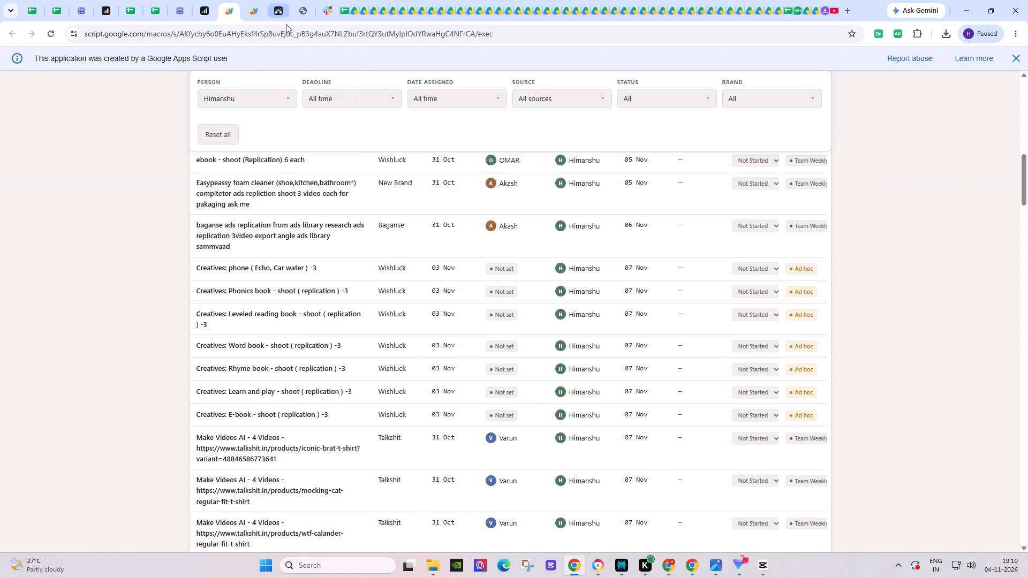
pyautogui.scroll(-1, 467, 306)
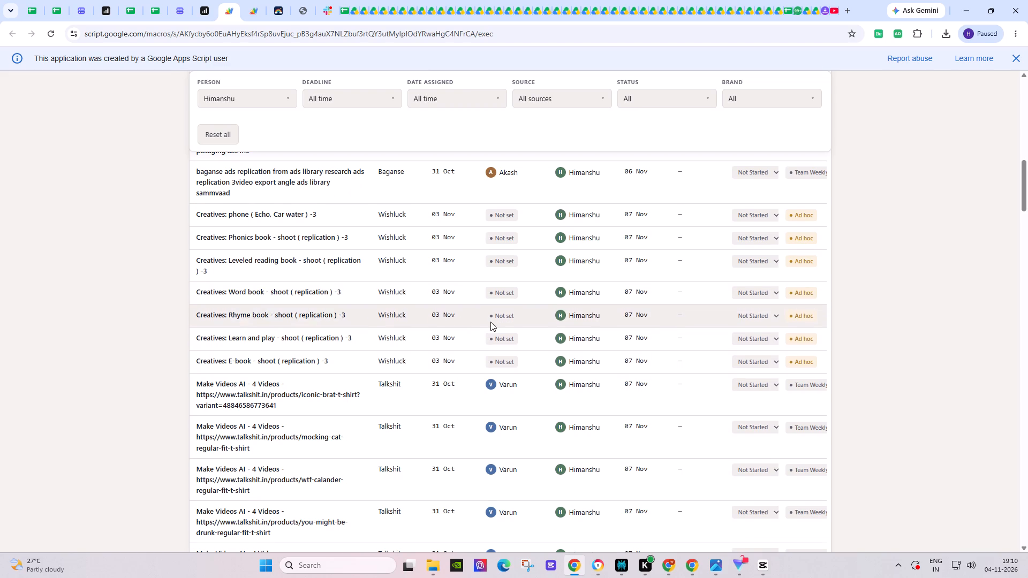
pyautogui.scroll(-6, 486, 340)
pyautogui.scroll(2, 487, 340)
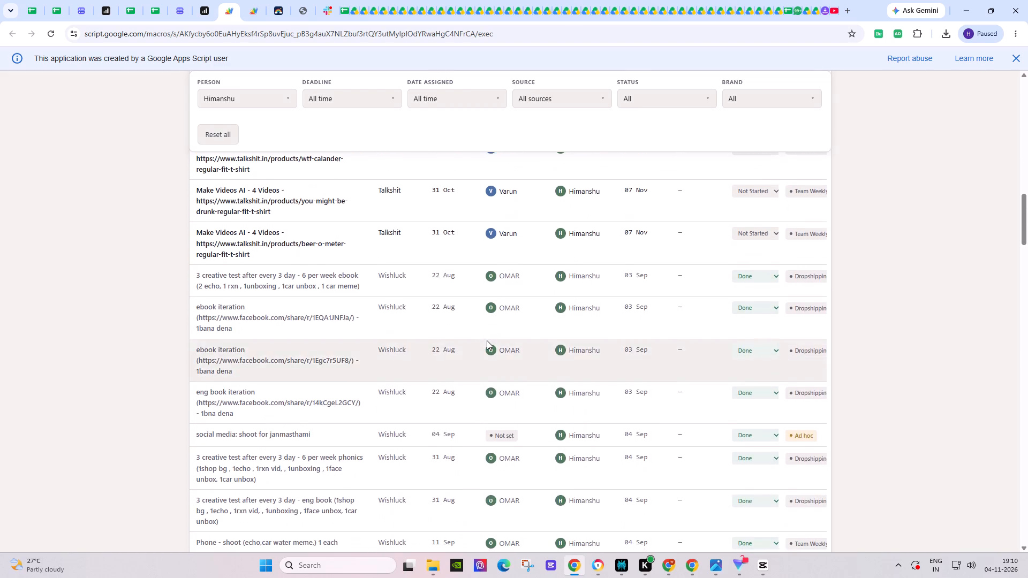
pyautogui.scroll(3, 487, 340)
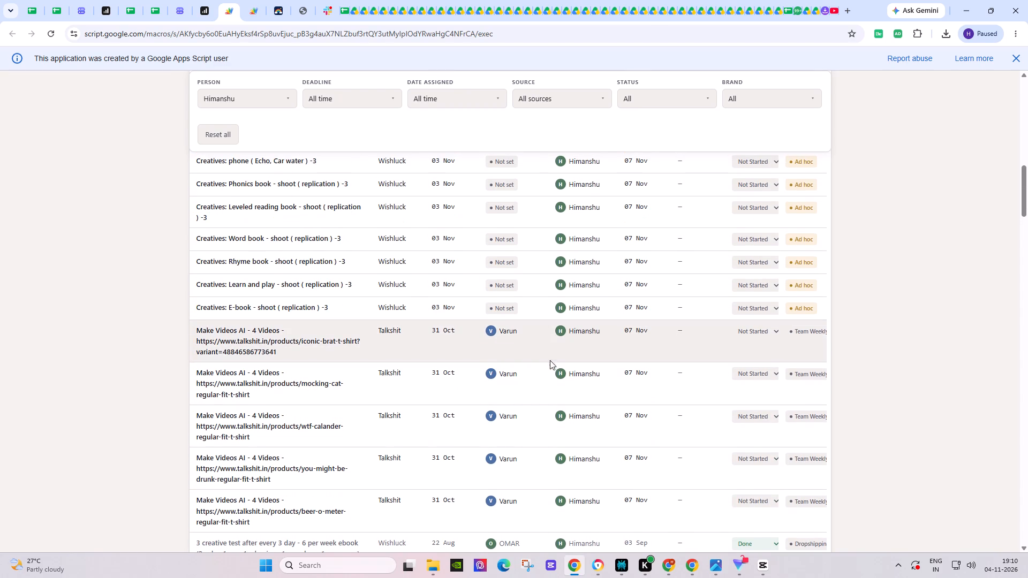
pyautogui.scroll(3, 666, 303)
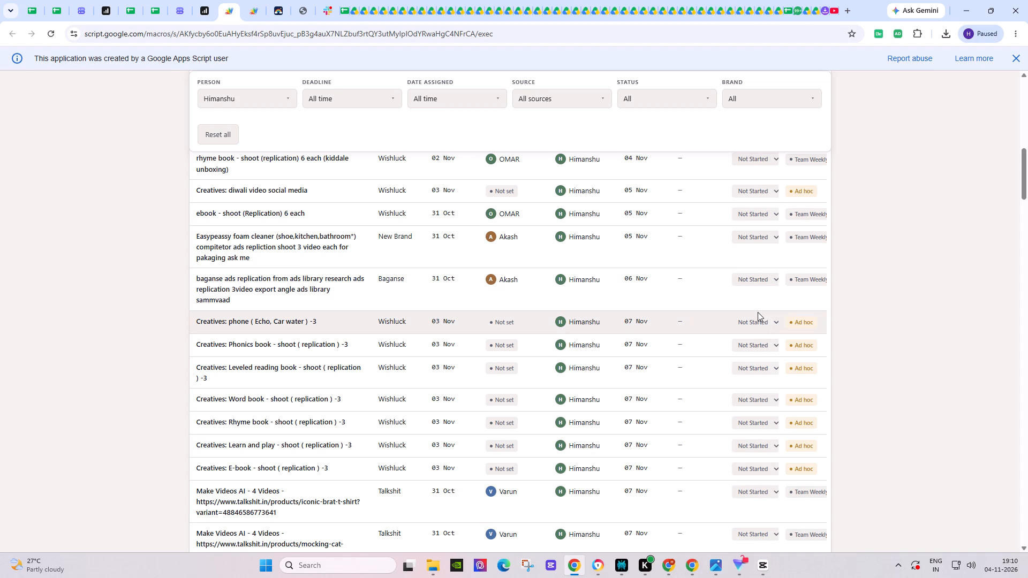
pyautogui.scroll(3, 758, 312)
pyautogui.scroll(-5, 758, 312)
pyautogui.scroll(5, 758, 312)
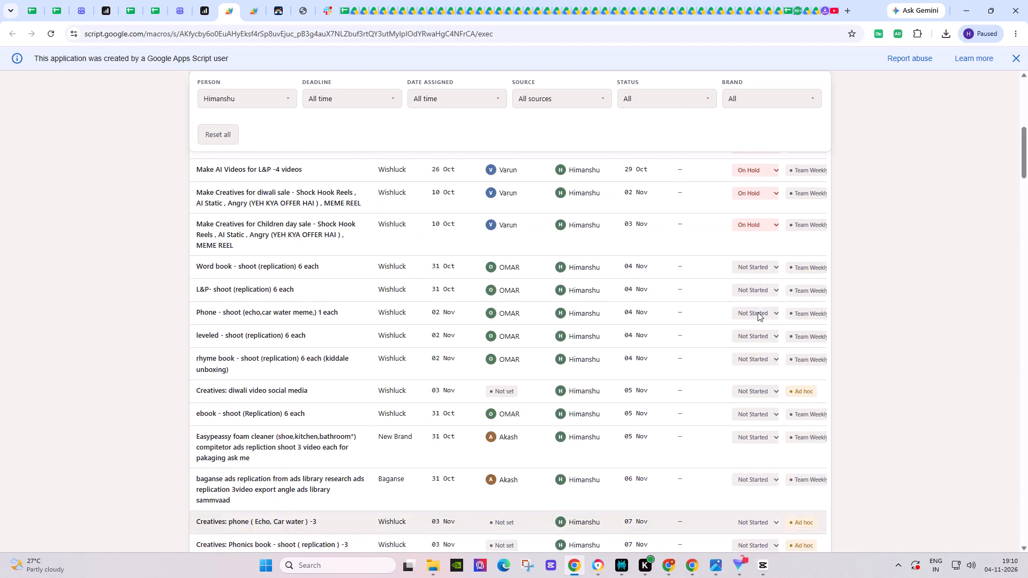
# Mark the "Word book - shoot (replication) 6 each" task assigned by OMAR as Done.
pyautogui.scroll(3, 758, 312)
pyautogui.scroll(-1, 766, 330)
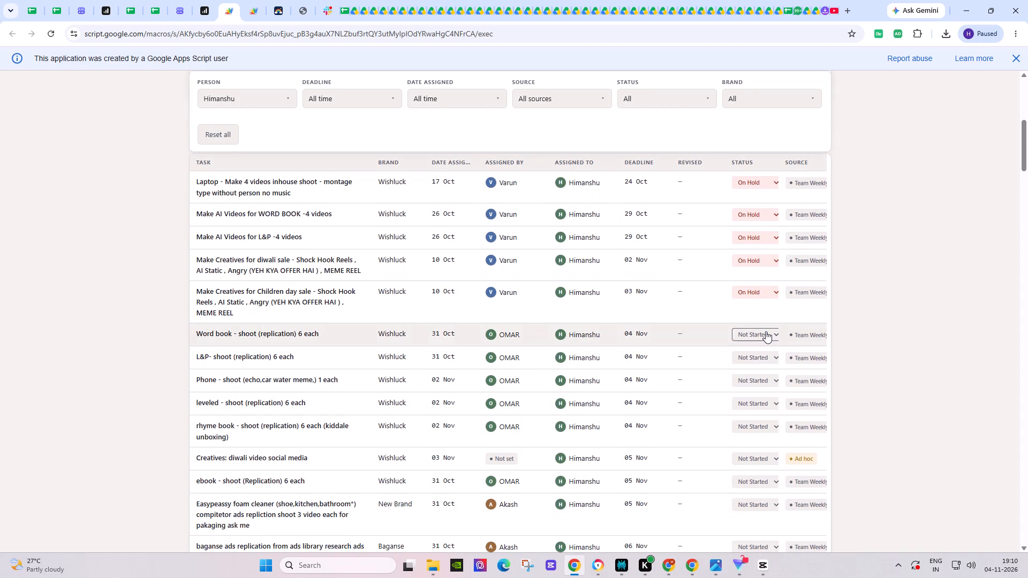
pyautogui.click(766, 331)
pyautogui.click(759, 387)
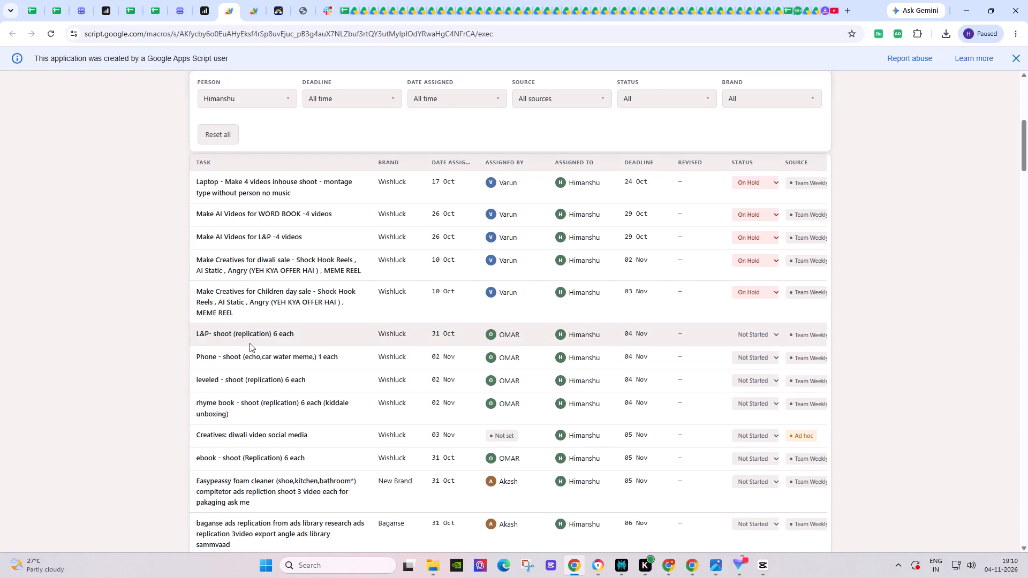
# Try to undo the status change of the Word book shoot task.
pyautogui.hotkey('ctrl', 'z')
# Examine Himanshu's remaining open Wishluck, Baganse and Talkshit tasks with their deadlines and statuses.
pyautogui.scroll(-2, 305, 325)
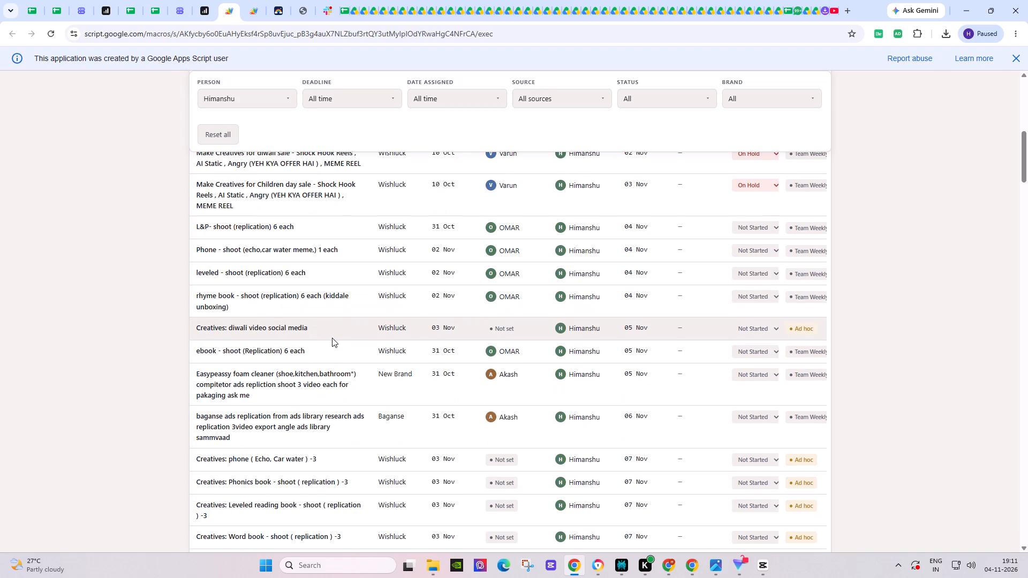
pyautogui.scroll(-1, 332, 338)
pyautogui.scroll(1, 332, 338)
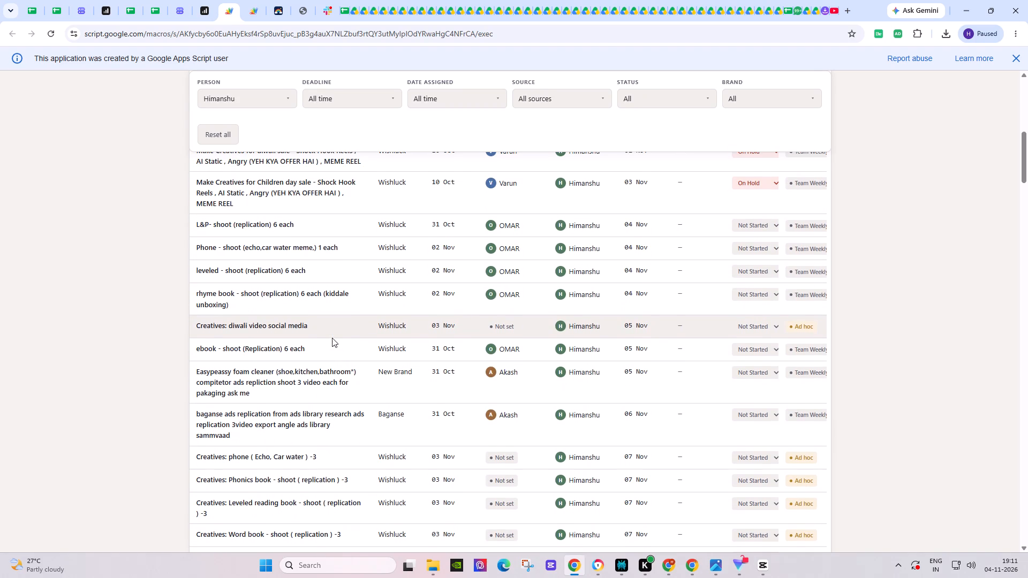
pyautogui.scroll(2, 332, 338)
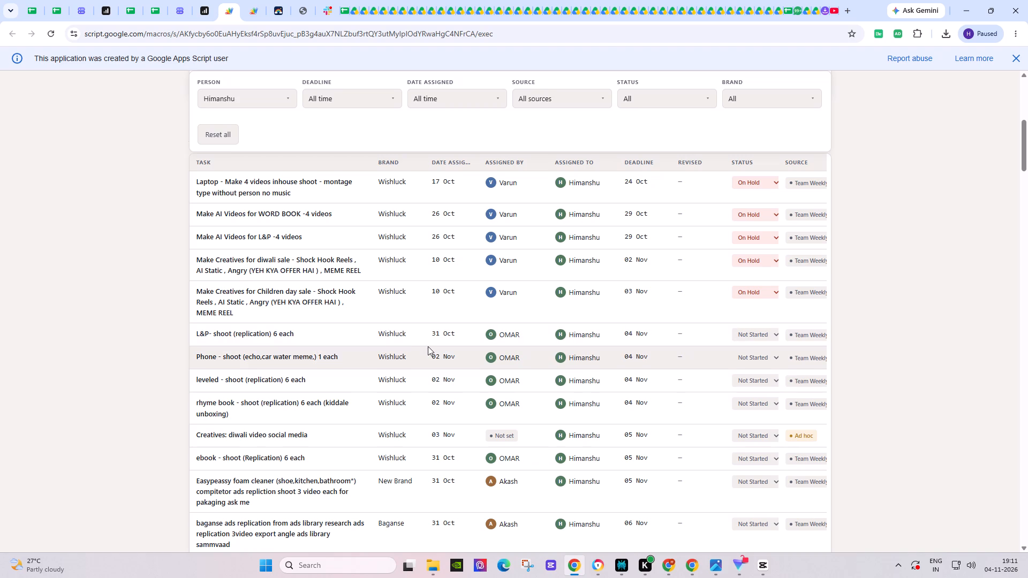
pyautogui.scroll(-4, 332, 425)
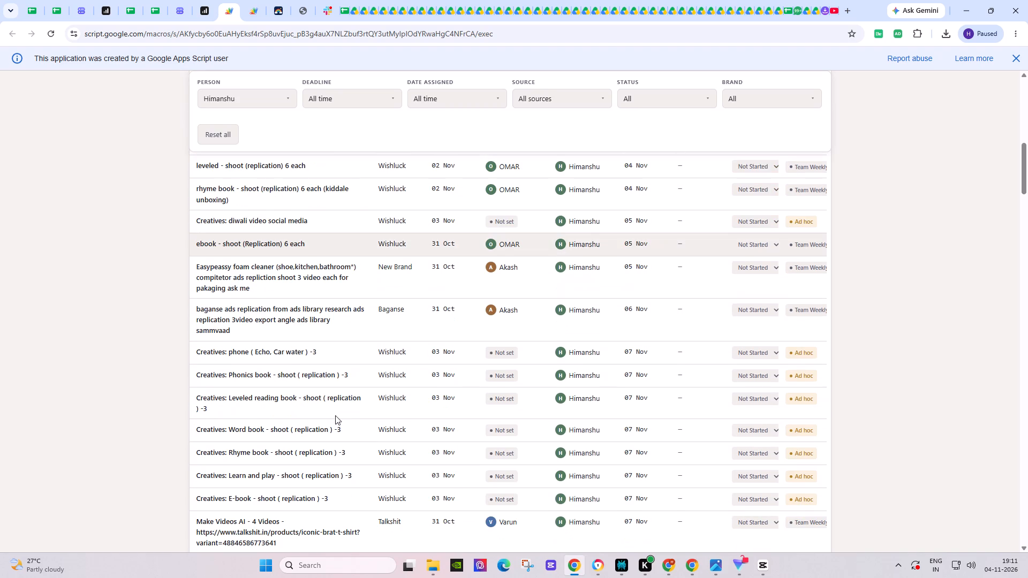
pyautogui.scroll(-2, 335, 415)
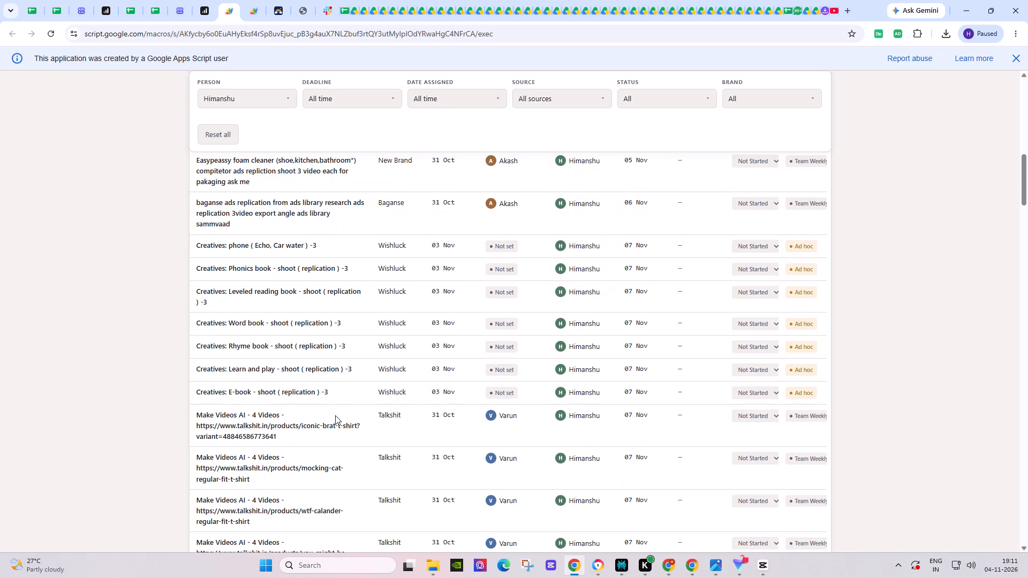
pyautogui.scroll(-4, 335, 415)
pyautogui.scroll(7, 335, 415)
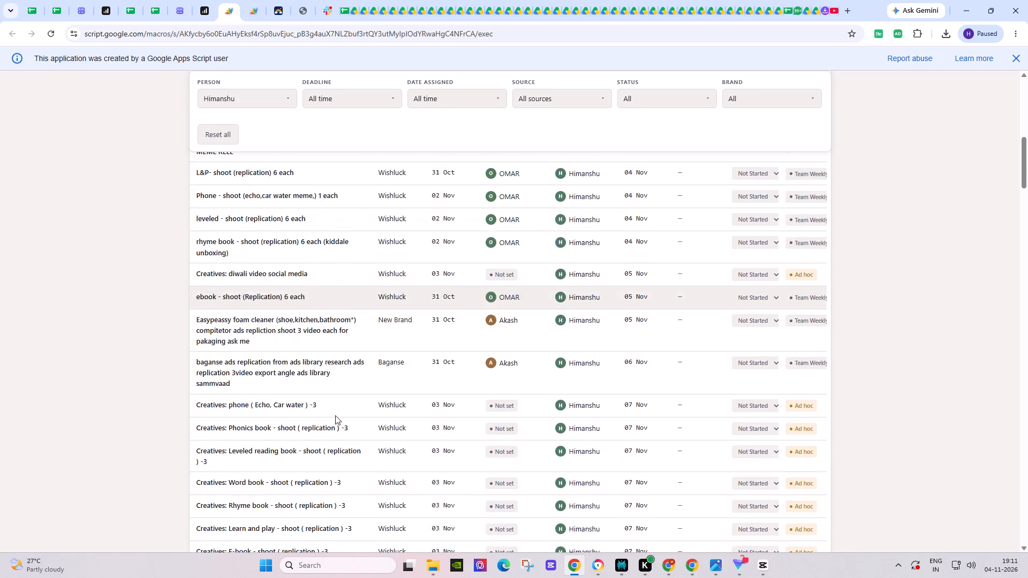
# Open the Wishluck "L&P- shoot (replication) 6 each" task in its source Team Weekly Plans sheet.
pyautogui.scroll(4, 335, 415)
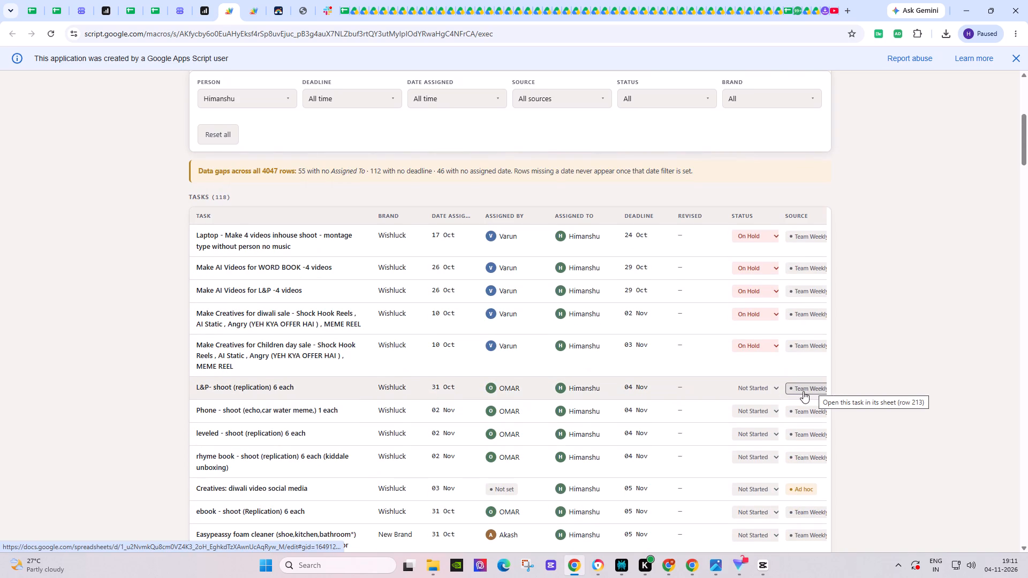
pyautogui.click(806, 388)
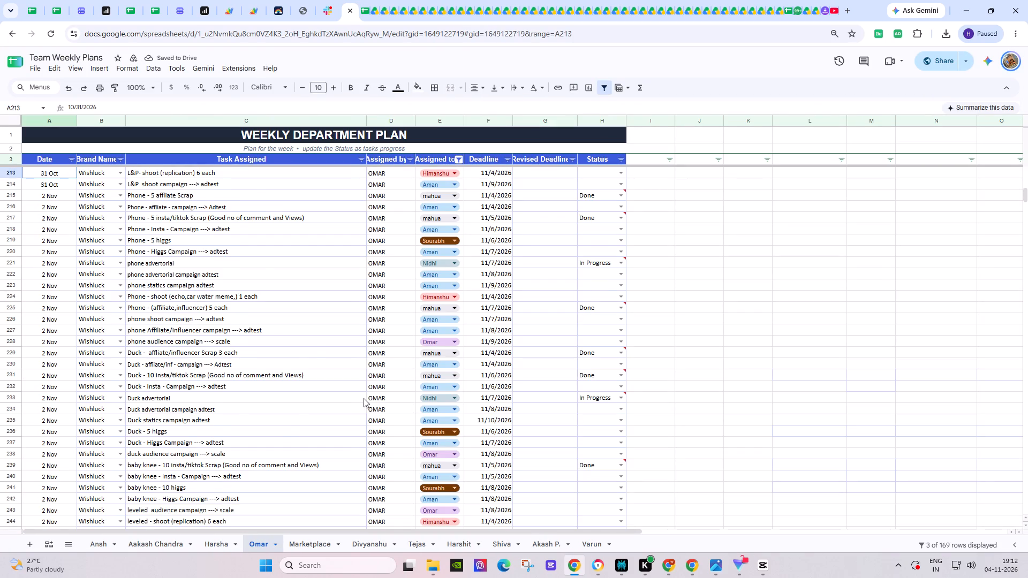
pyautogui.scroll(-2, 364, 398)
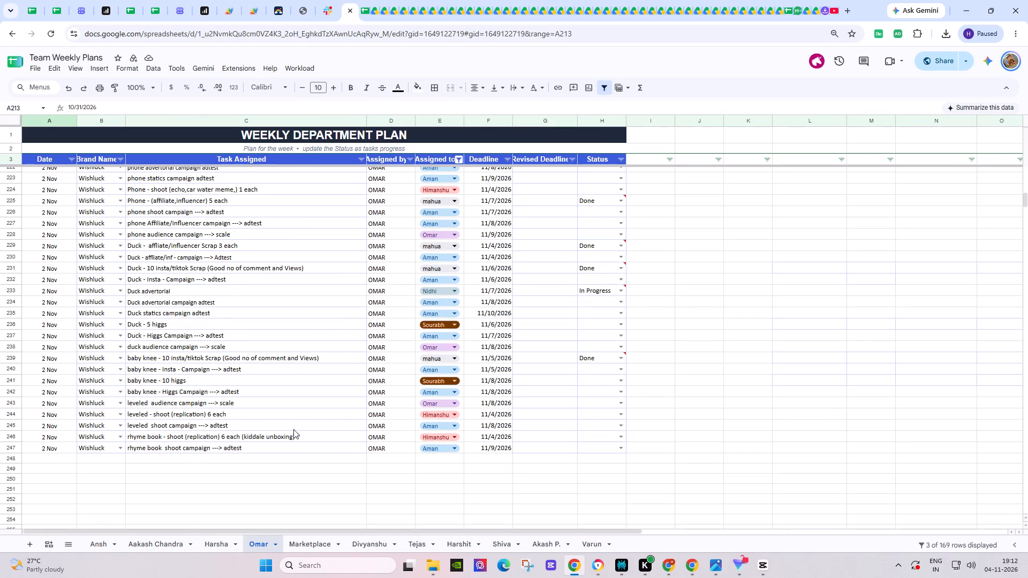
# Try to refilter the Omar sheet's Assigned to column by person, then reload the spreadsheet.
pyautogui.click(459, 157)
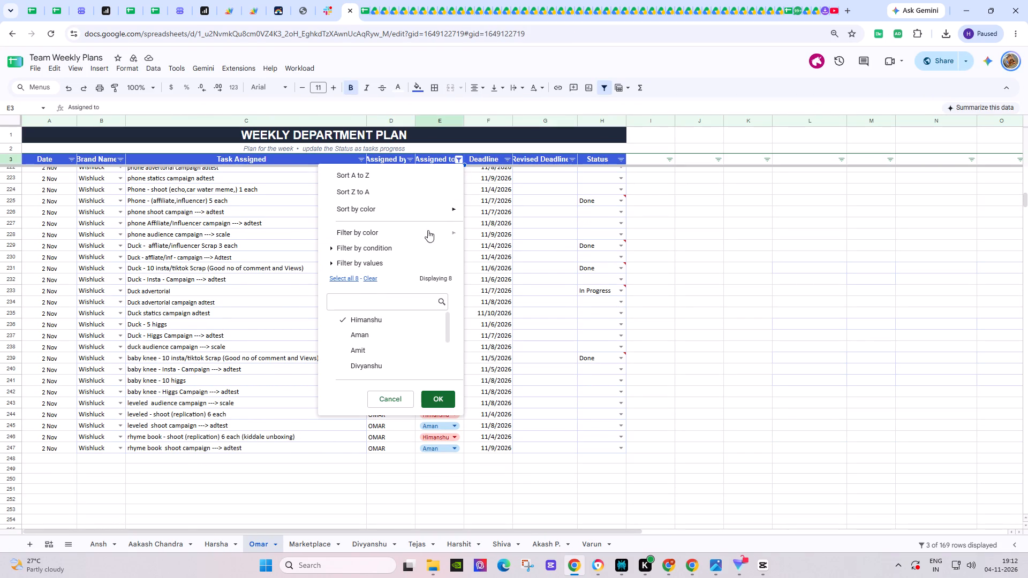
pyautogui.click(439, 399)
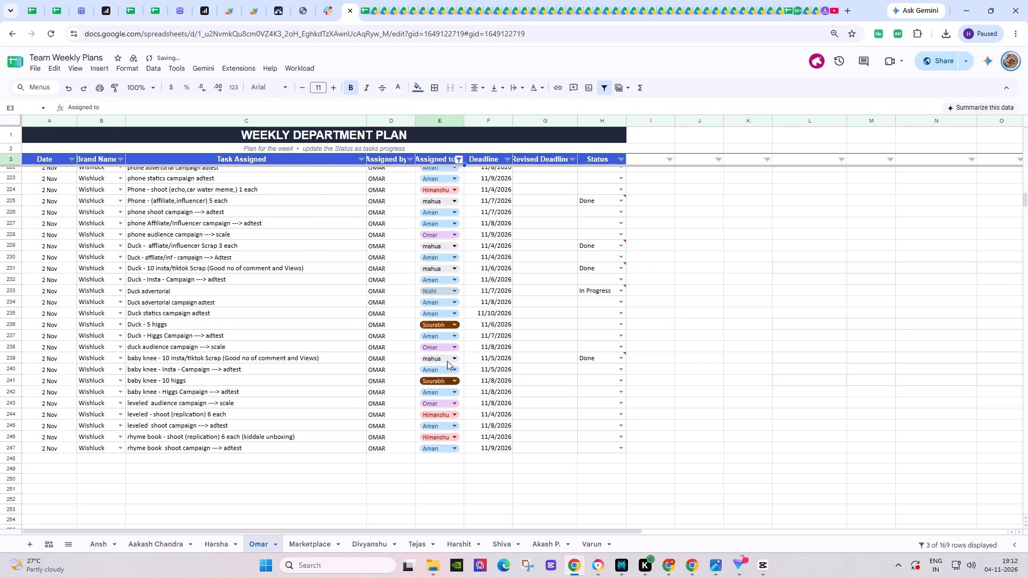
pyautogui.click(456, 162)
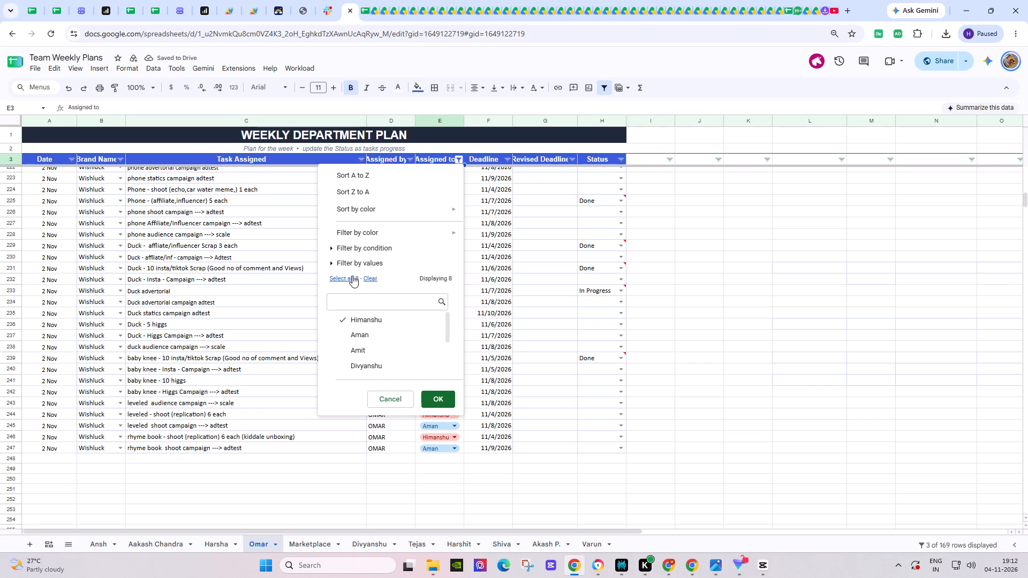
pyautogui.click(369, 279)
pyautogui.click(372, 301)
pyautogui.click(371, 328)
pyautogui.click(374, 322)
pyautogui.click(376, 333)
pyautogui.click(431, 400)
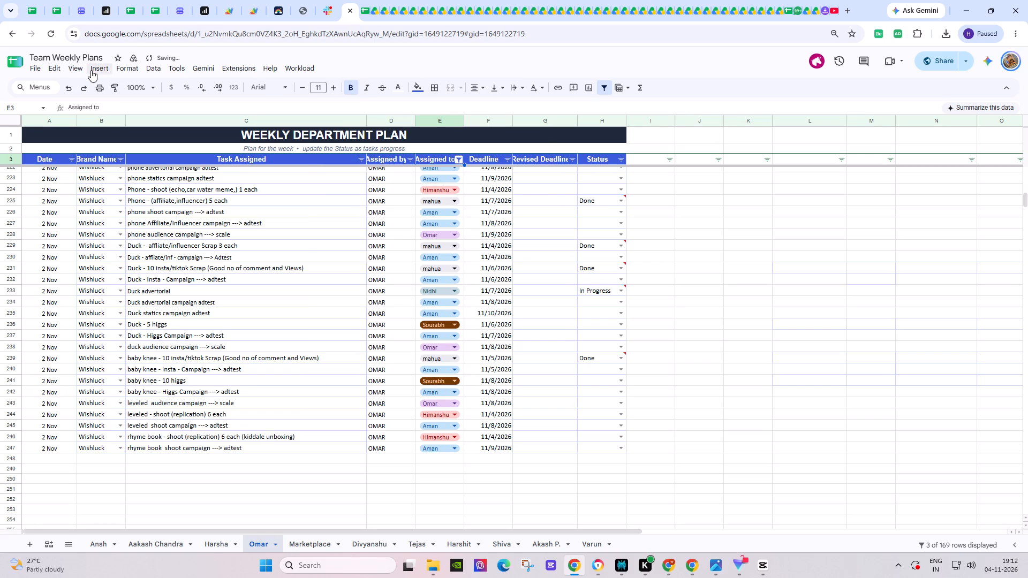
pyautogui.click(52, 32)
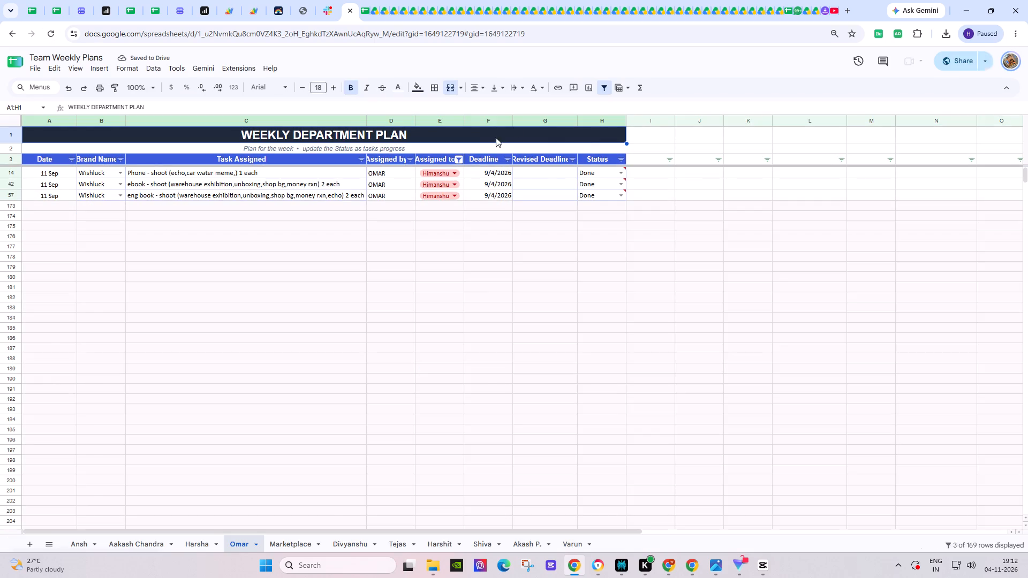
# Change the 11 Sep Phone shoot task in row 14 to read "Phone - shoot (echo,car water meme,) 3".
pyautogui.scroll(8, 467, 302)
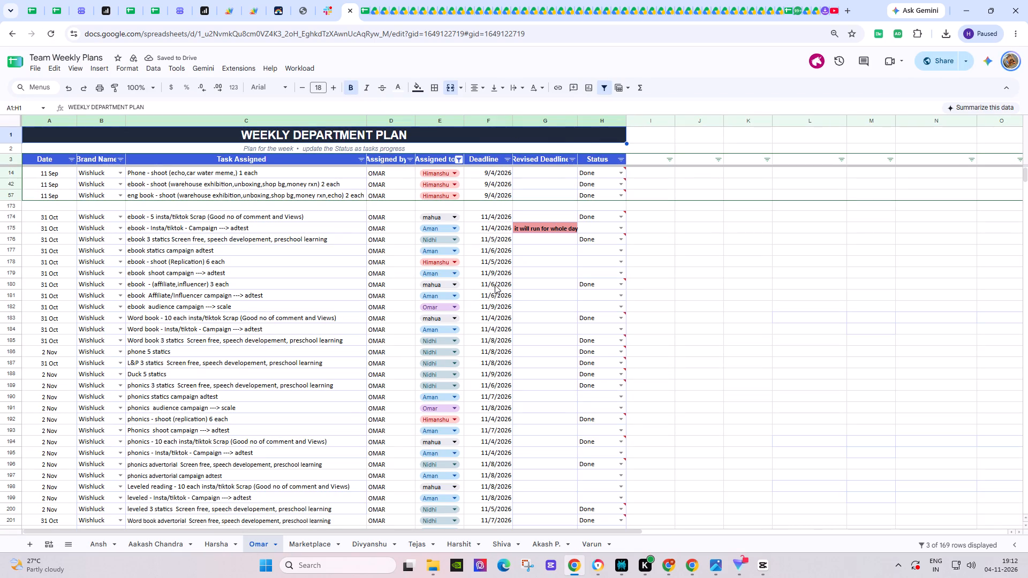
pyautogui.doubleClick(242, 173)
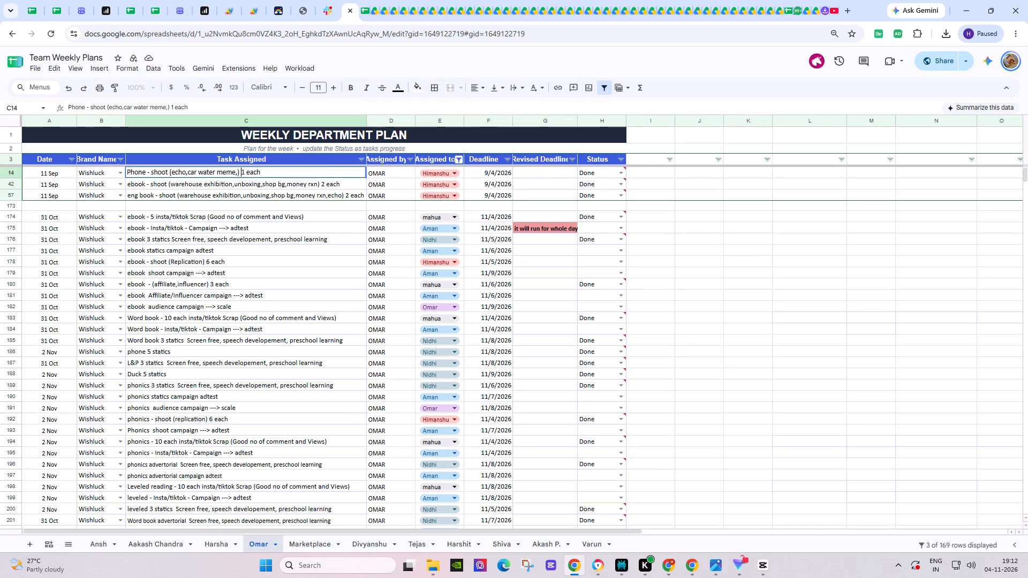
pyautogui.click(242, 173)
pyautogui.click(244, 173)
pyautogui.moveTo(259, 174); pyautogui.dragTo(253, 173)
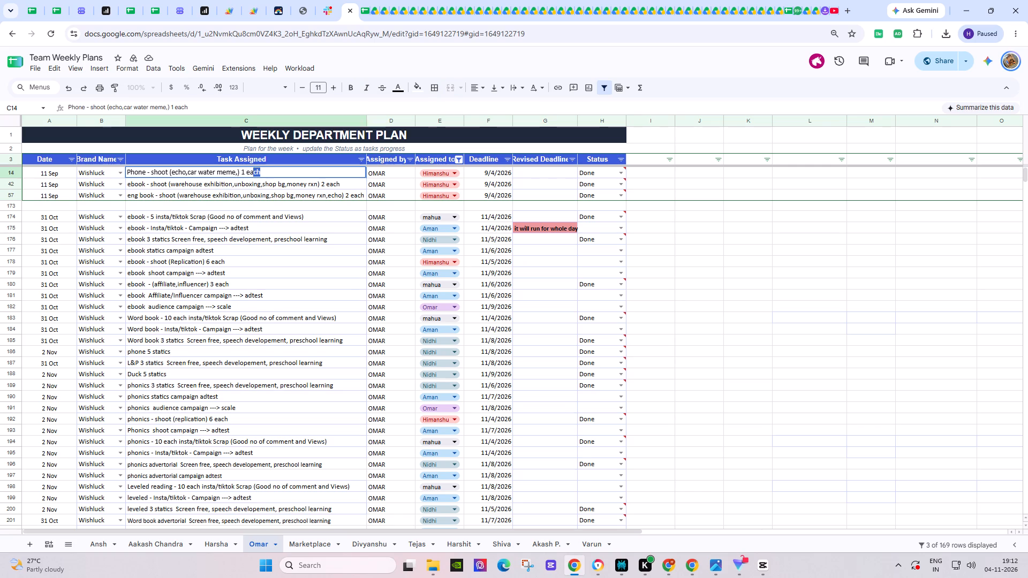
pyautogui.moveTo(253, 173); pyautogui.dragTo(242, 172)
pyautogui.press('3')
pyautogui.scroll(4, 380, 273)
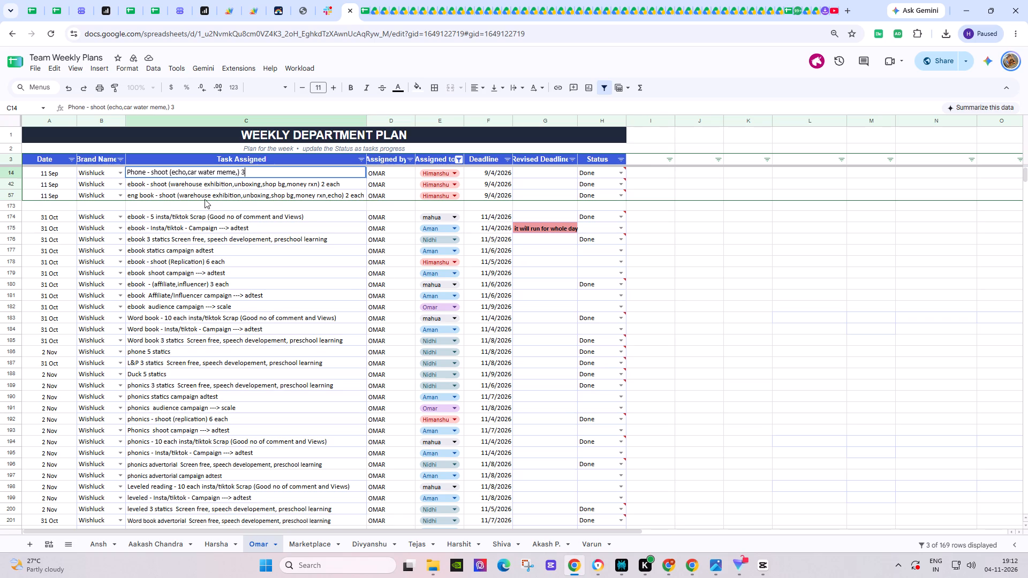
pyautogui.scroll(-1, 281, 332)
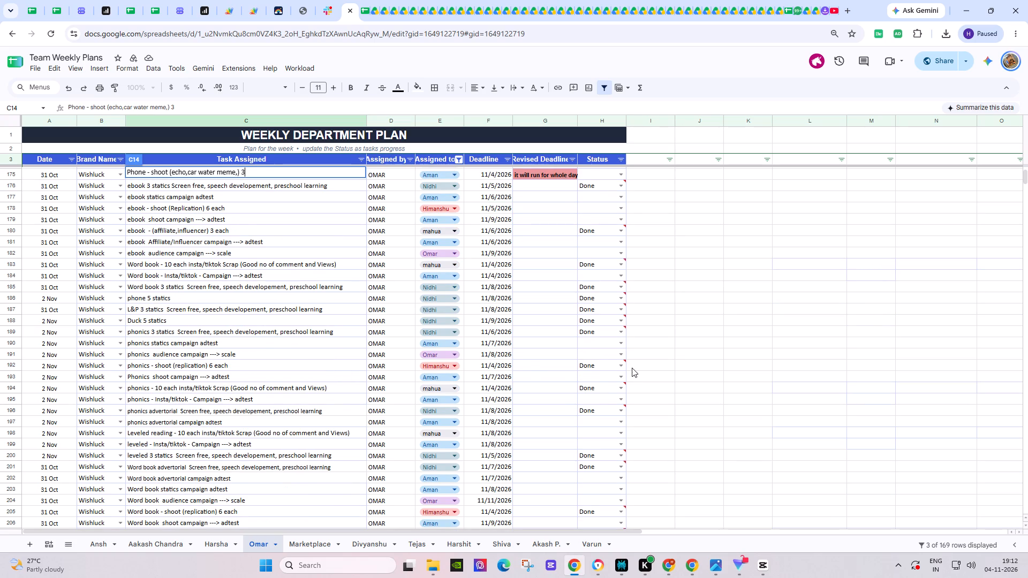
pyautogui.scroll(4, 510, 348)
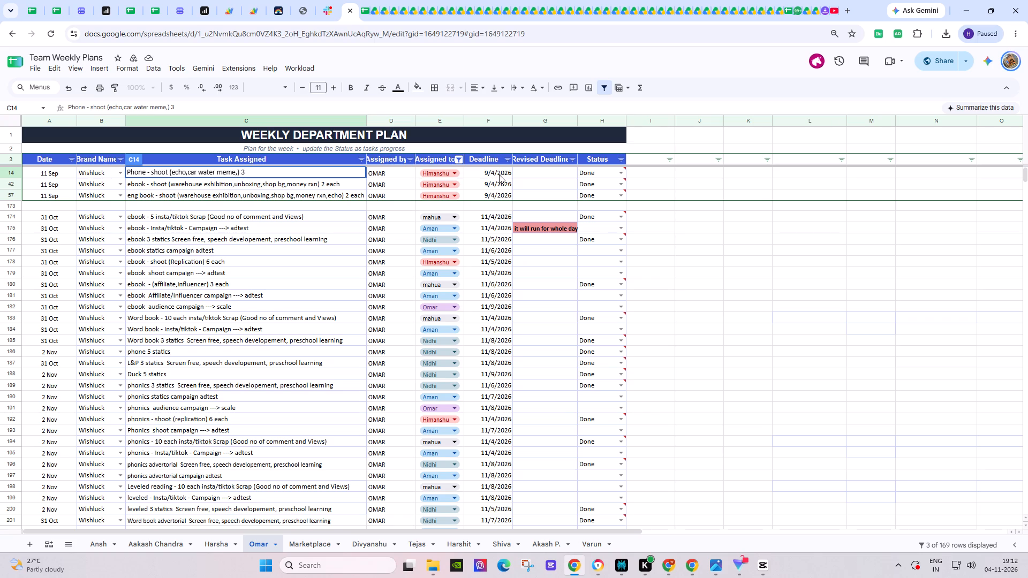
pyautogui.click(348, 266)
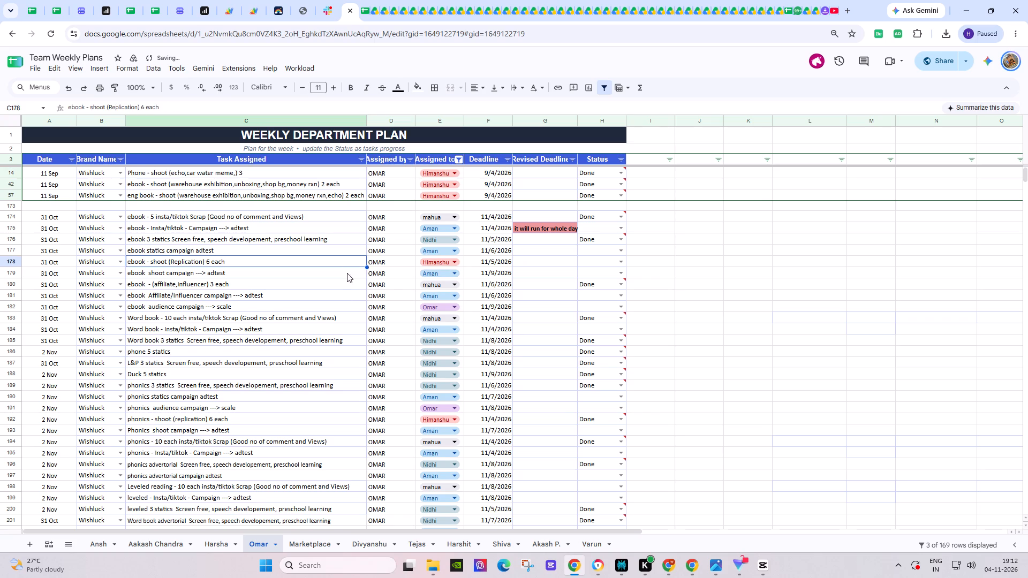
# Clear the Assigned to filter values and reapply the filter with only Himanshu selected.
pyautogui.scroll(-9, 342, 345)
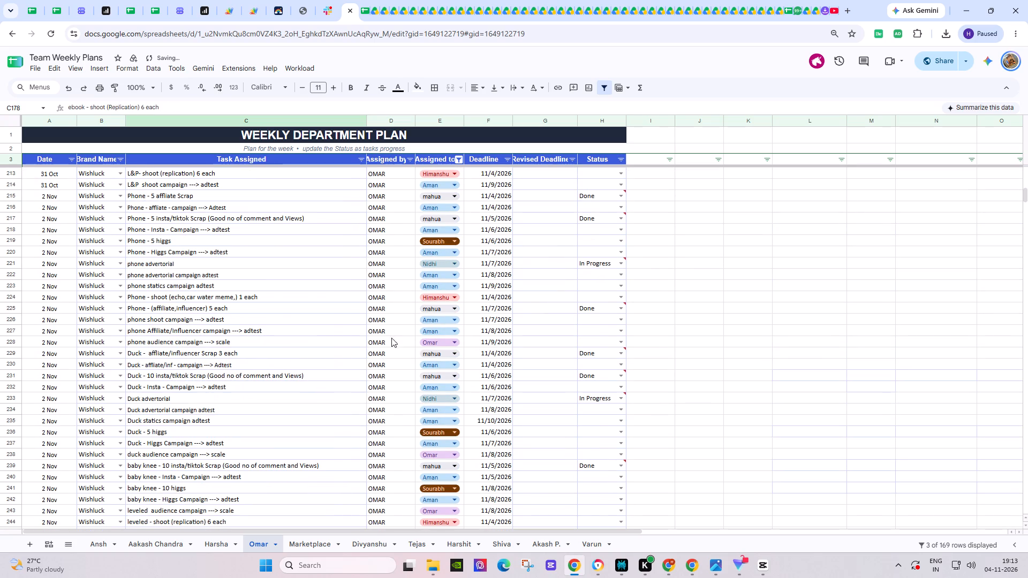
pyautogui.scroll(14, 515, 244)
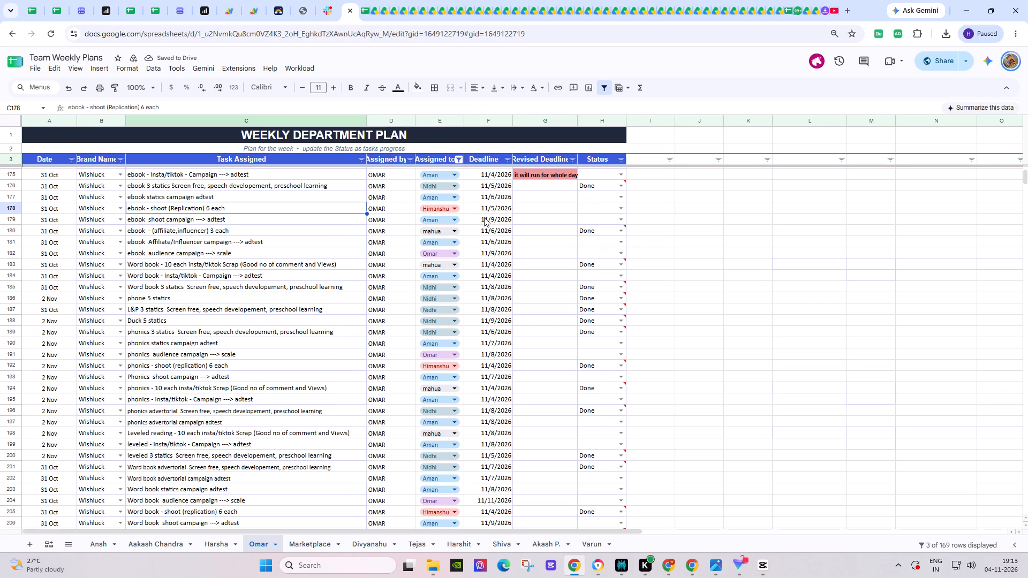
pyautogui.click(460, 158)
pyautogui.click(375, 280)
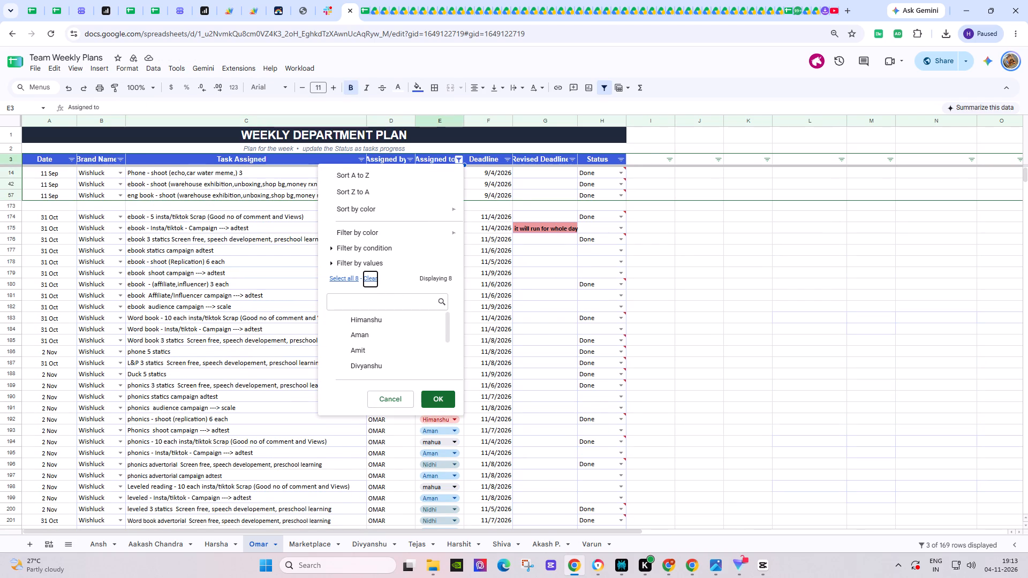
pyautogui.click(374, 309)
pyautogui.click(379, 322)
pyautogui.click(440, 401)
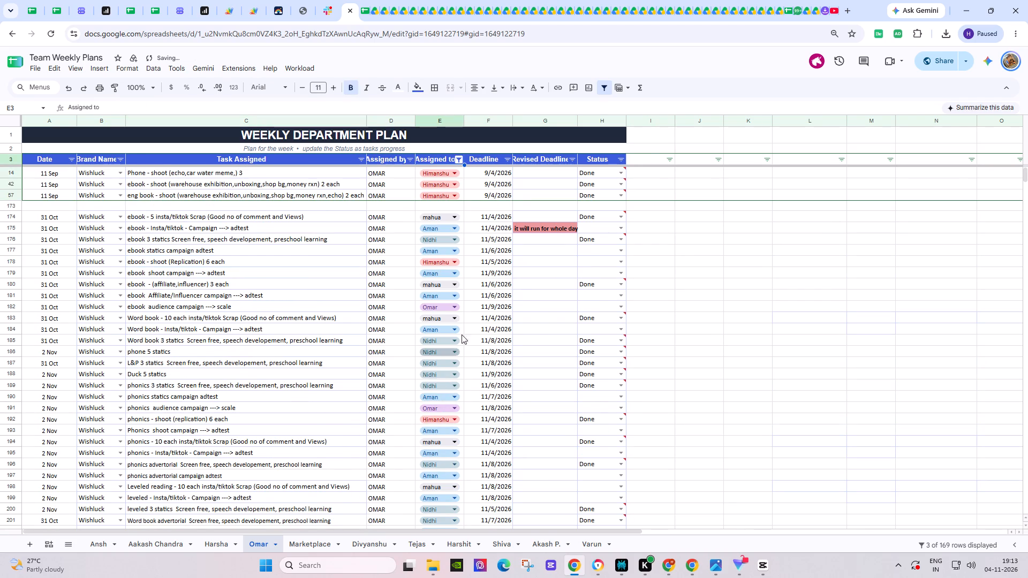
pyautogui.click(57, 209)
pyautogui.click(29, 227)
# Change the rhyme book shoot task in row 246 to "rhyme book - shoot (replication) 3 each (kiddale unboxing)".
pyautogui.scroll(-14, 101, 377)
pyautogui.scroll(2, 254, 407)
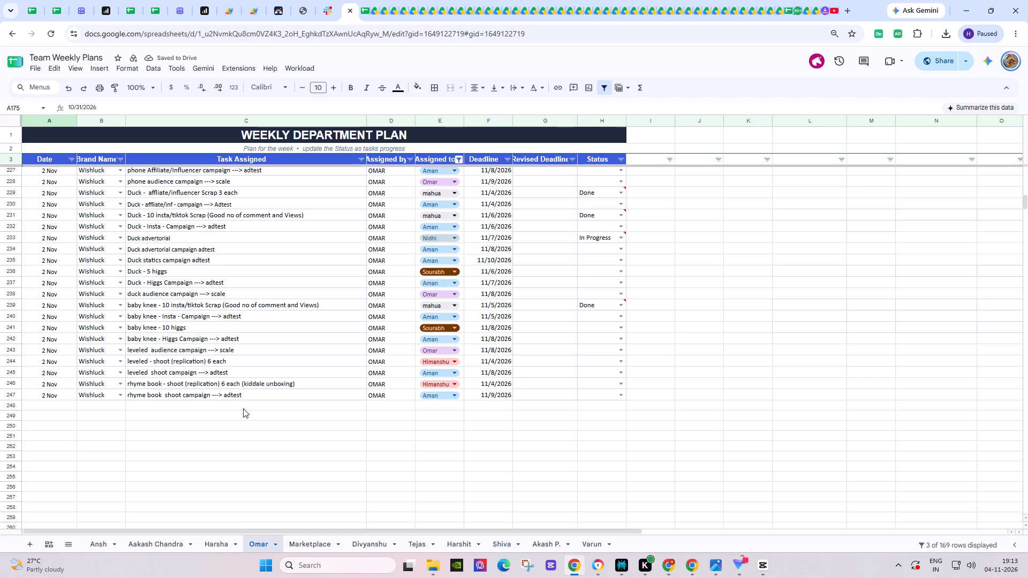
pyautogui.press('Escape')
pyautogui.click(306, 387)
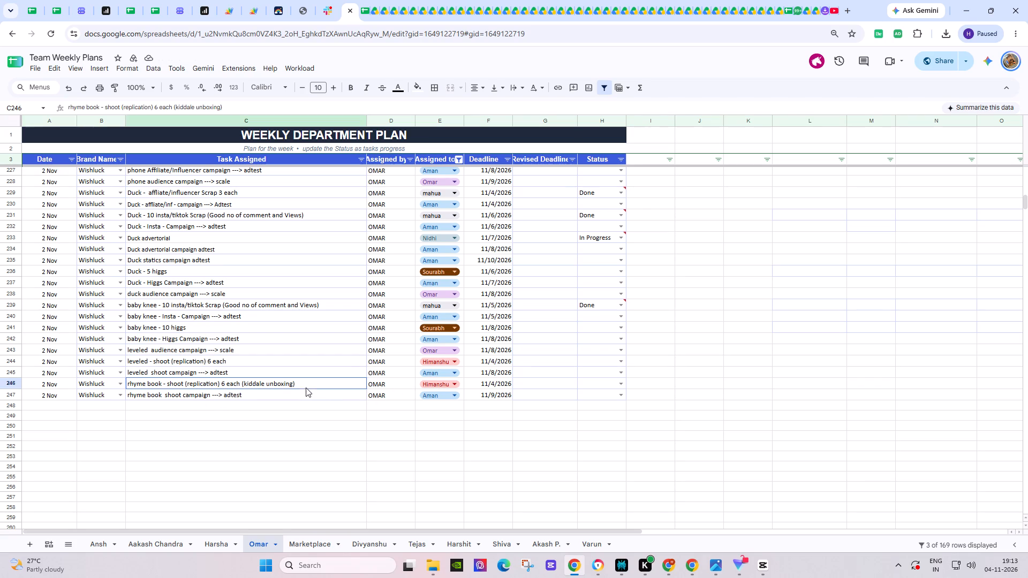
pyautogui.doubleClick(305, 385)
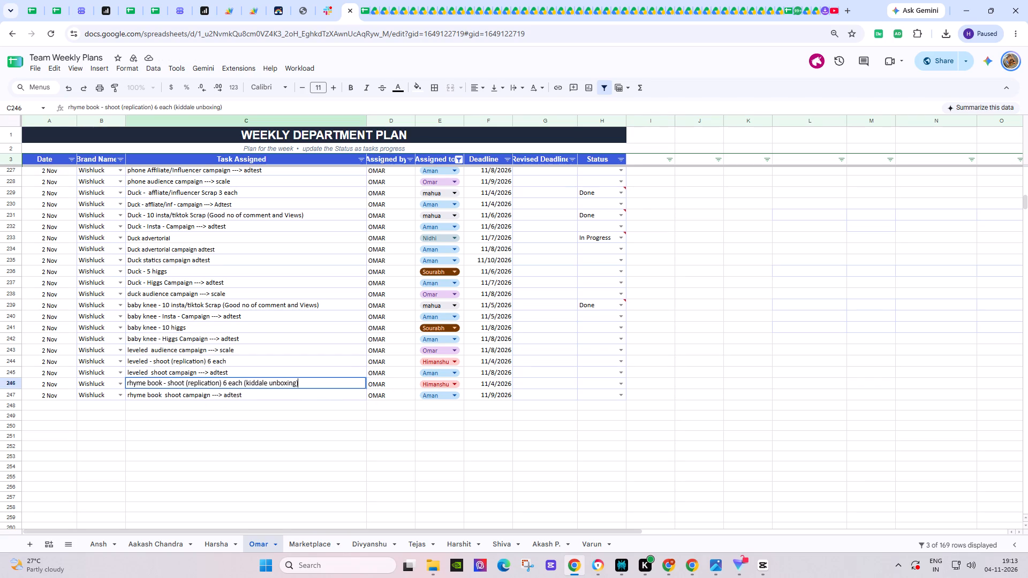
pyautogui.click(226, 382)
pyautogui.press('BackSpace')
pyautogui.press('3')
pyautogui.click(281, 449)
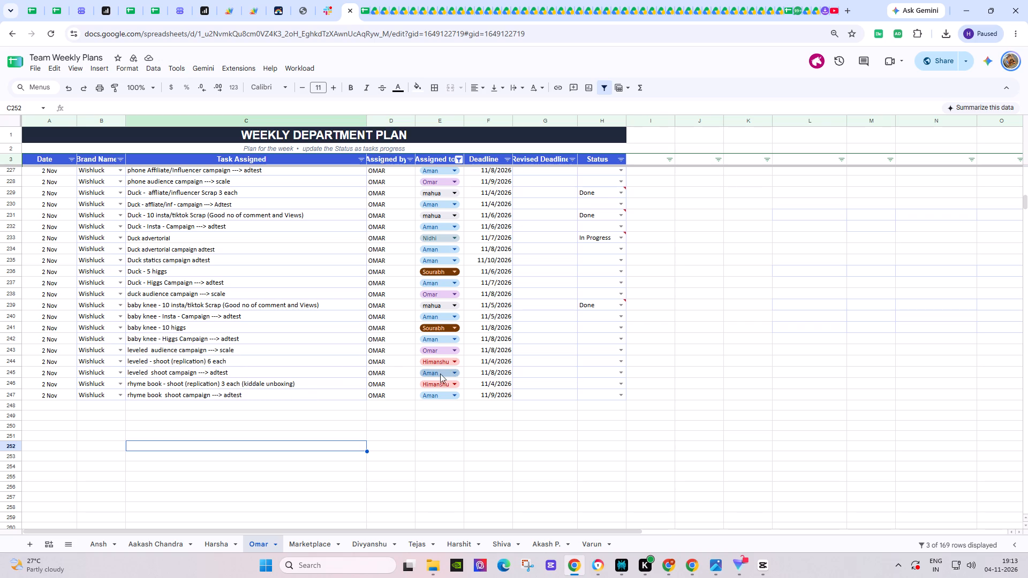
# Change the leveled shoot task in row 244 to "leveled - shoot (replication) 3 each".
pyautogui.doubleClick(212, 361)
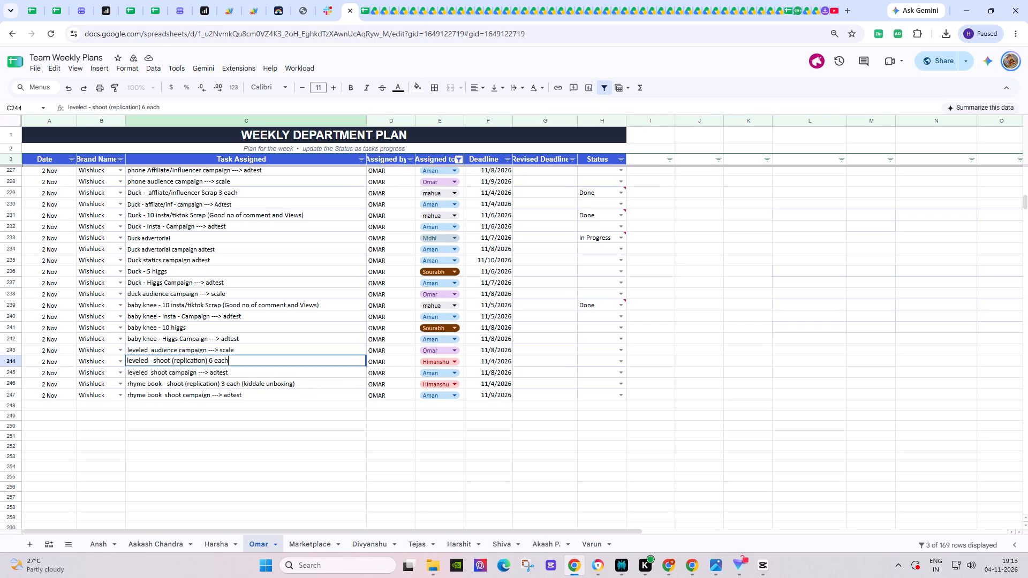
pyautogui.click(212, 361)
pyautogui.click(212, 361)
pyautogui.press('BackSpace')
pyautogui.press('3')
pyautogui.moveTo(212, 361); pyautogui.dragTo(204, 362, button='right')
pyautogui.click(294, 400)
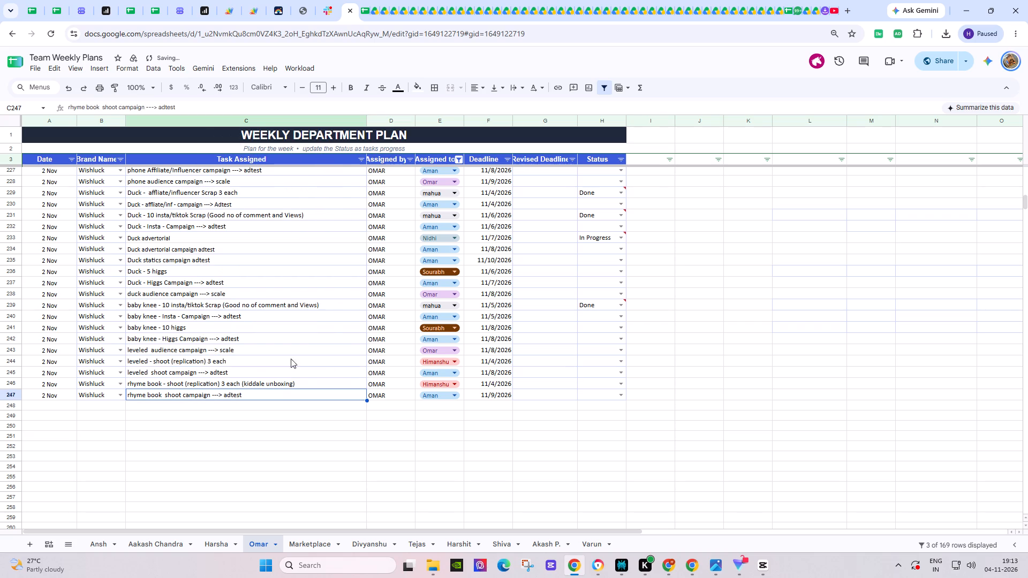
# Change the 2 Nov Phone shoot task in row 224 to "Phone - shoot (echo,car water meme,) 3".
pyautogui.scroll(3, 452, 301)
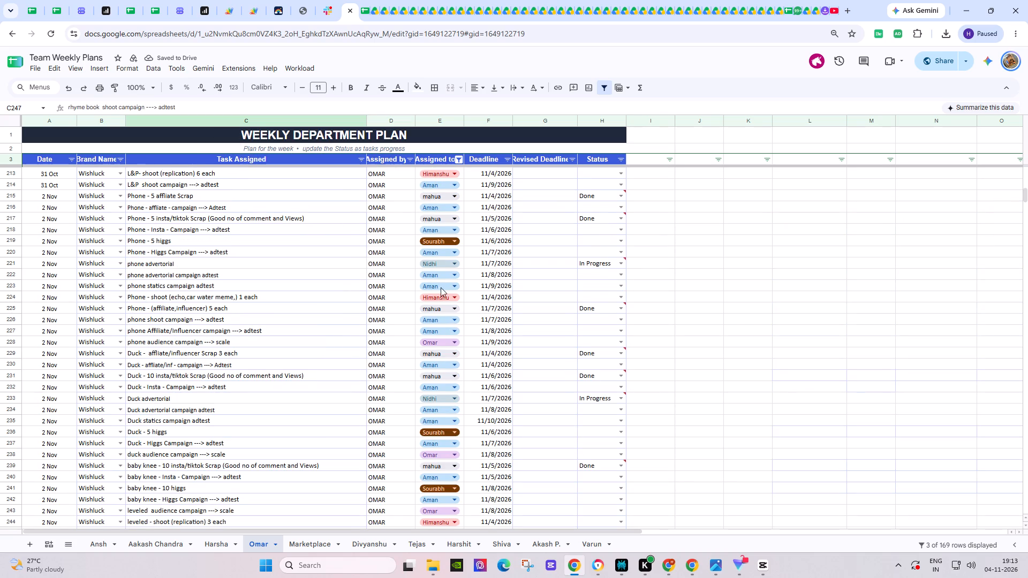
pyautogui.doubleClick(272, 298)
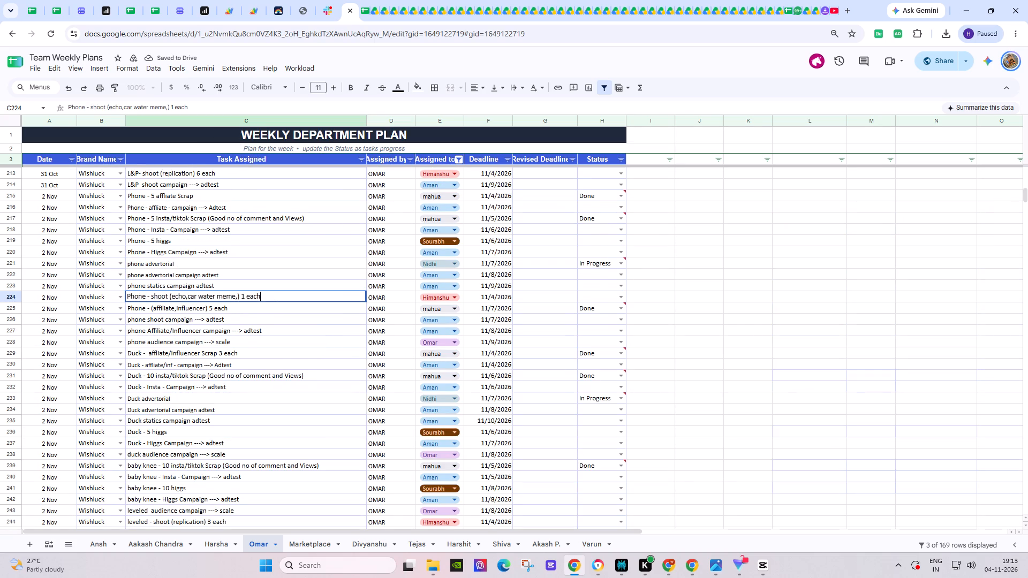
pyautogui.moveTo(262, 296); pyautogui.dragTo(243, 296)
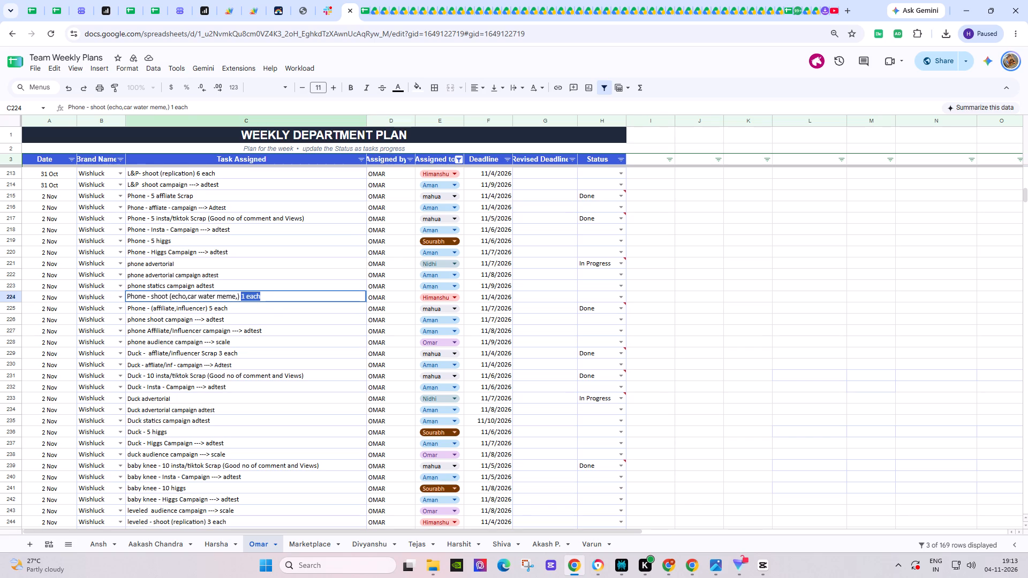
pyautogui.press('3')
pyautogui.click(270, 296)
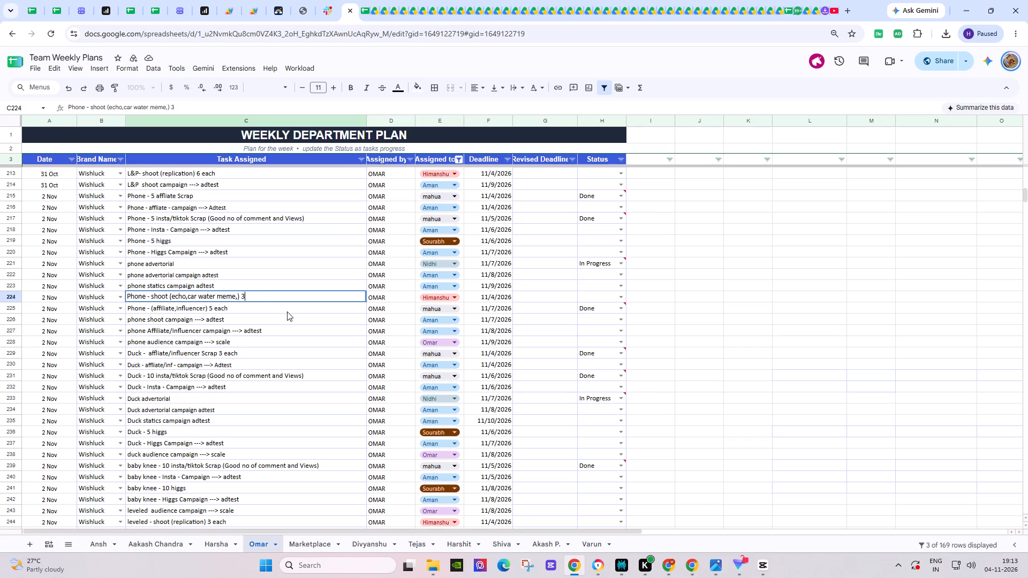
pyautogui.click(289, 317)
pyautogui.scroll(2, 447, 323)
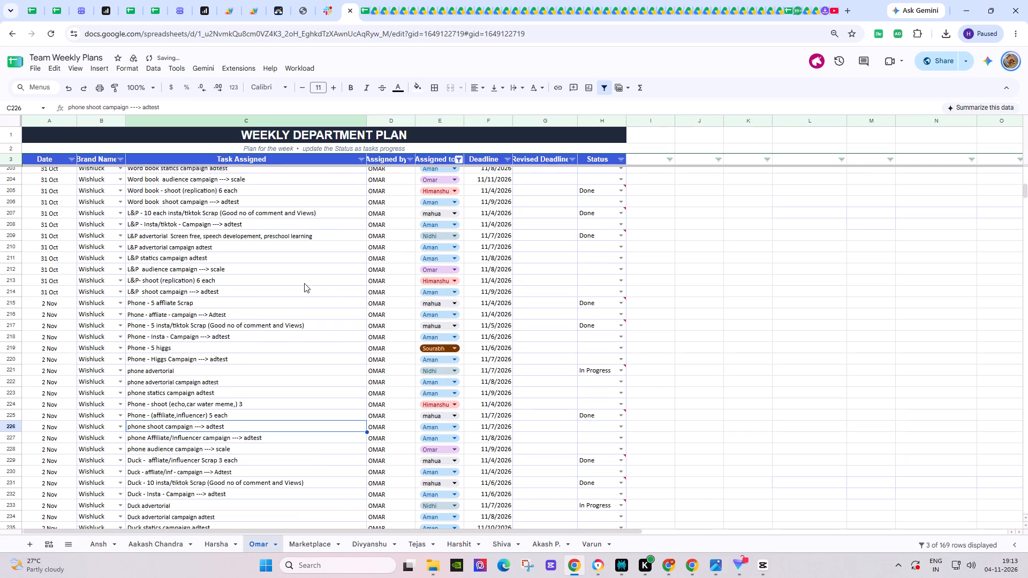
# Change the L&P shoot task in row 213 to "L&P- shoot (replication) 3 each".
pyautogui.doubleClick(297, 283)
pyautogui.click(200, 282)
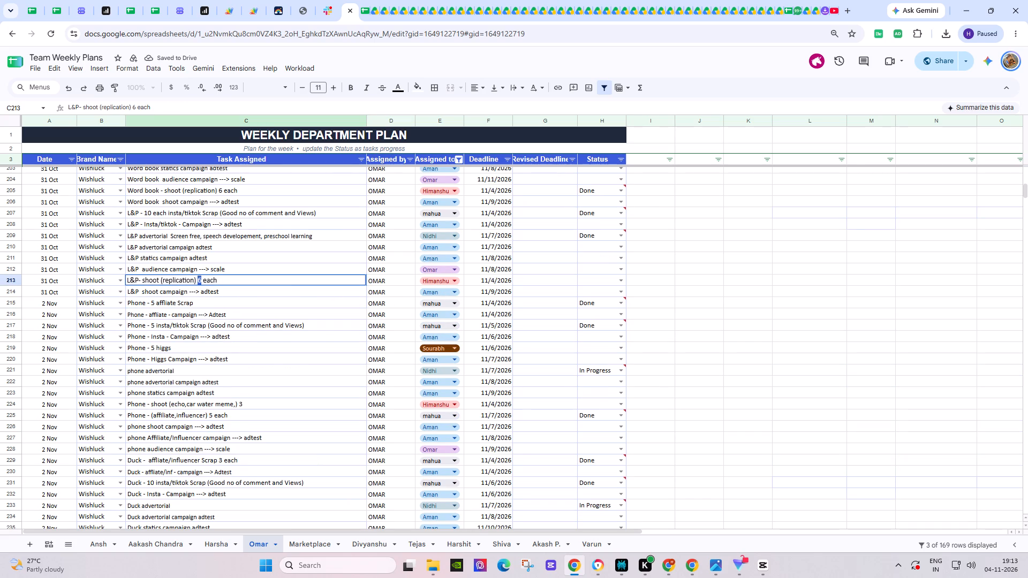
pyautogui.press('3')
pyautogui.click(285, 323)
# Change the Word book shoot task in row 205 to "Word book - shoot (replication) 3".
pyautogui.scroll(3, 417, 327)
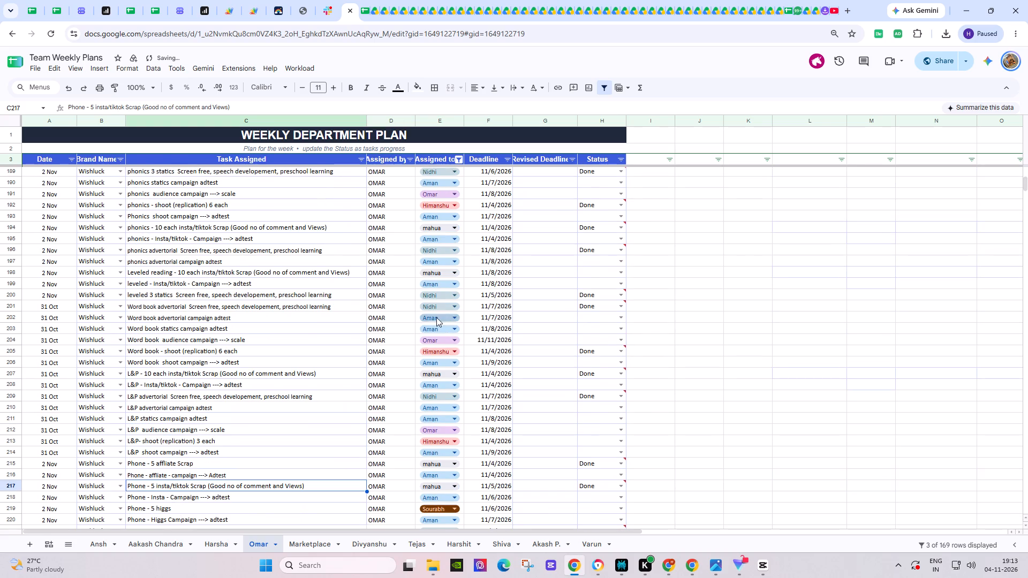
pyautogui.doubleClick(245, 347)
pyautogui.click(225, 348)
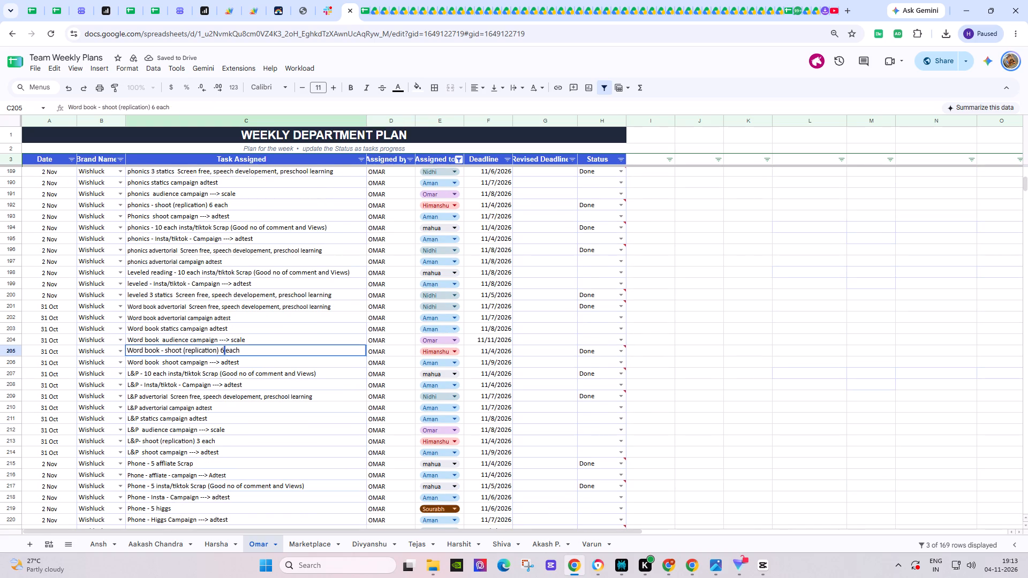
pyautogui.press('3')
pyautogui.press('space')
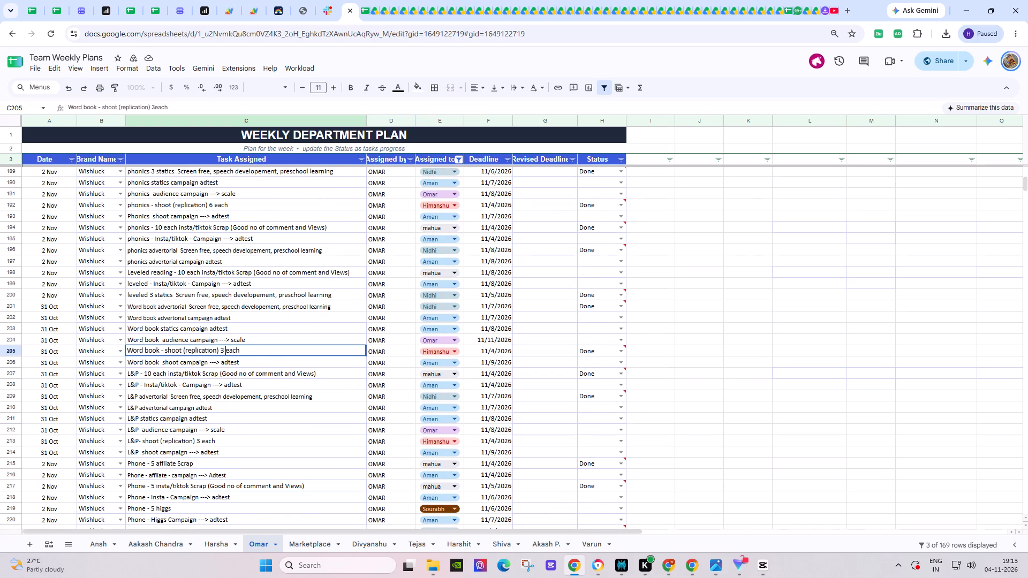
pyautogui.click(276, 364)
pyautogui.click(240, 355)
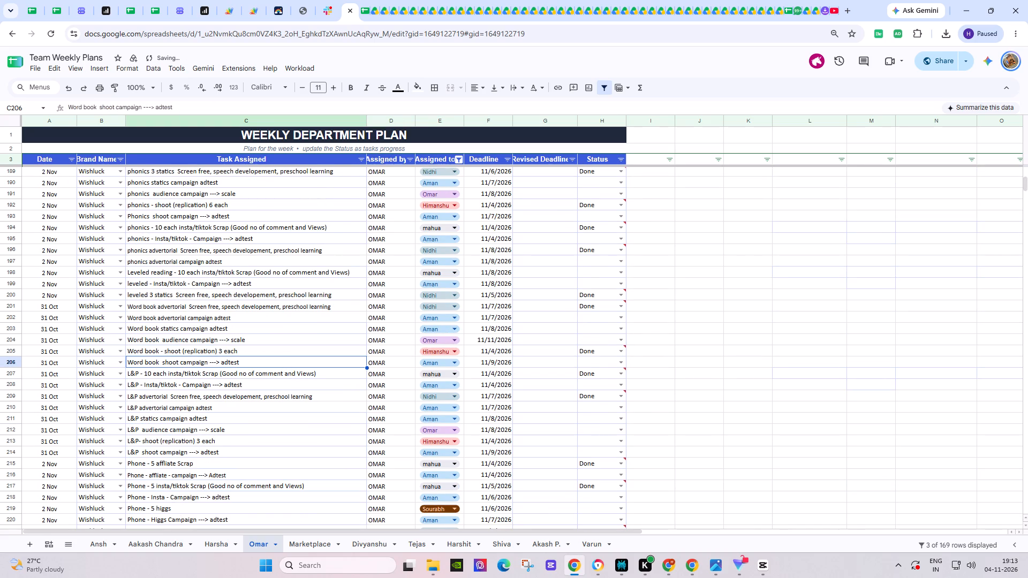
pyautogui.doubleClick(241, 353)
pyautogui.moveTo(240, 351); pyautogui.dragTo(225, 348)
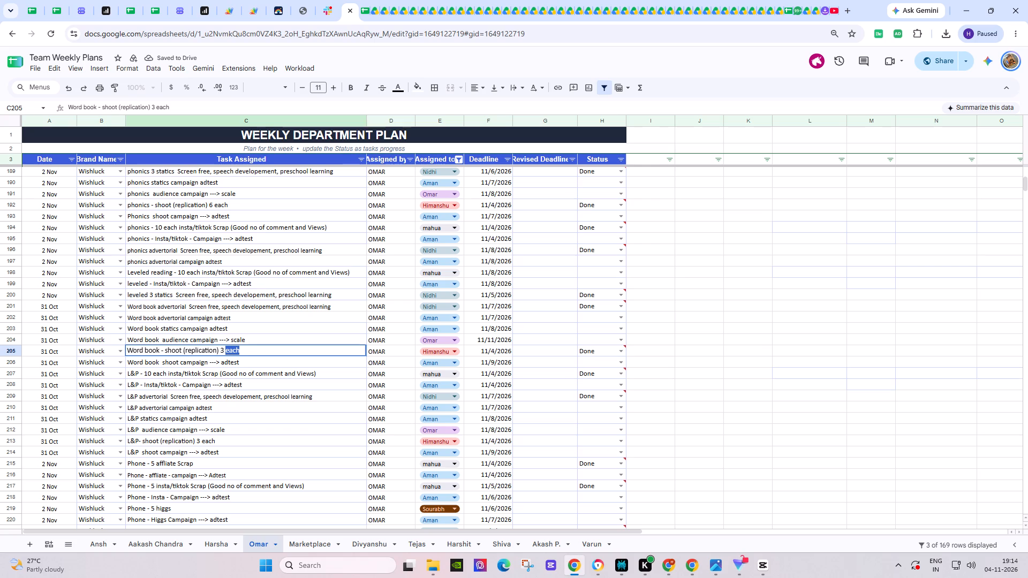
pyautogui.press('BackSpace')
pyautogui.press('Return')
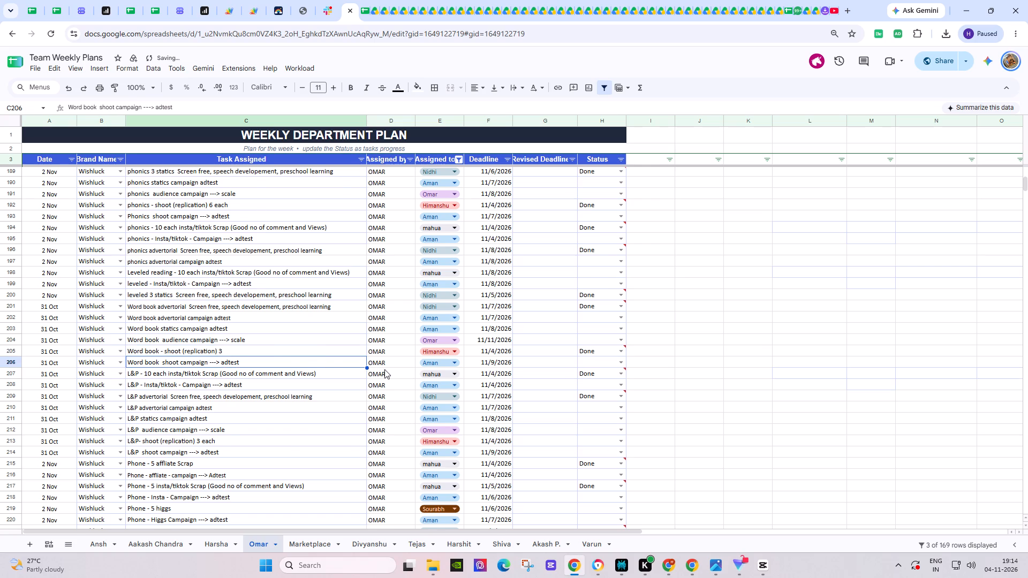
# Change the phonics shoot task in row 192 to "phonics - shoot (replication) 3".
pyautogui.scroll(2, 385, 369)
pyautogui.doubleClick(247, 314)
pyautogui.moveTo(236, 313); pyautogui.dragTo(211, 313)
pyautogui.press('3')
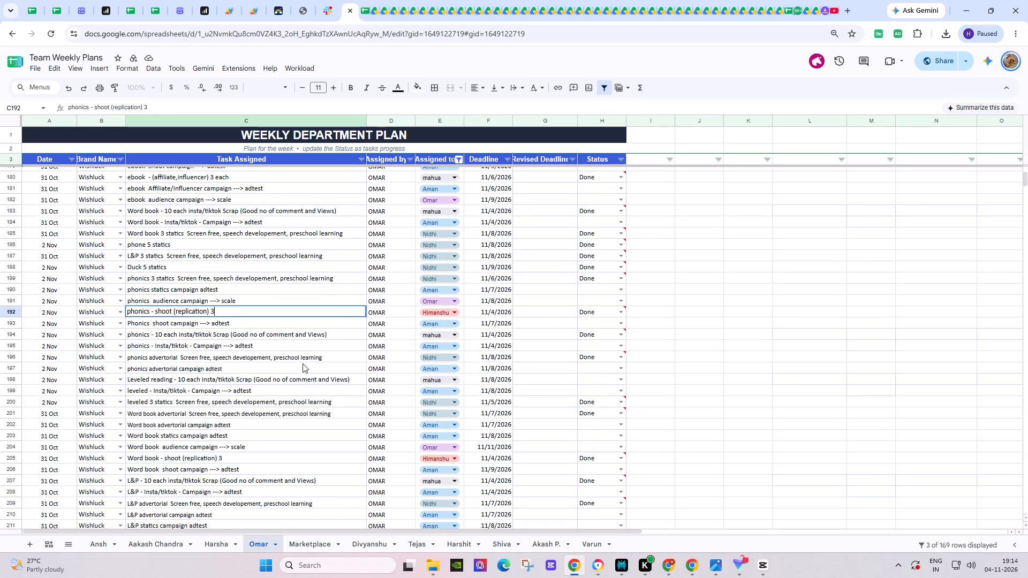
pyautogui.press('space')
pyautogui.scroll(1, 308, 349)
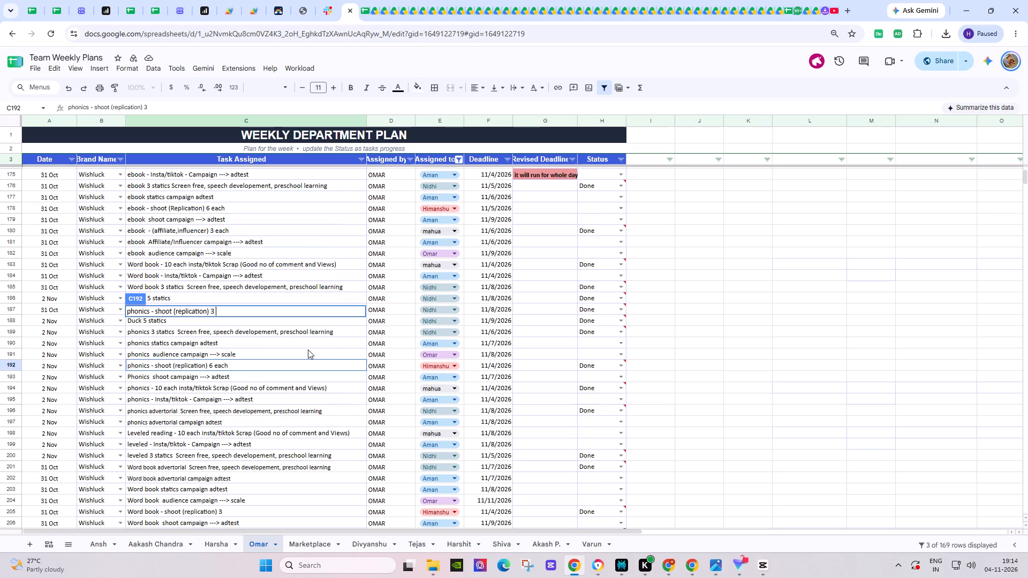
pyautogui.scroll(1, 308, 349)
pyautogui.click(318, 446)
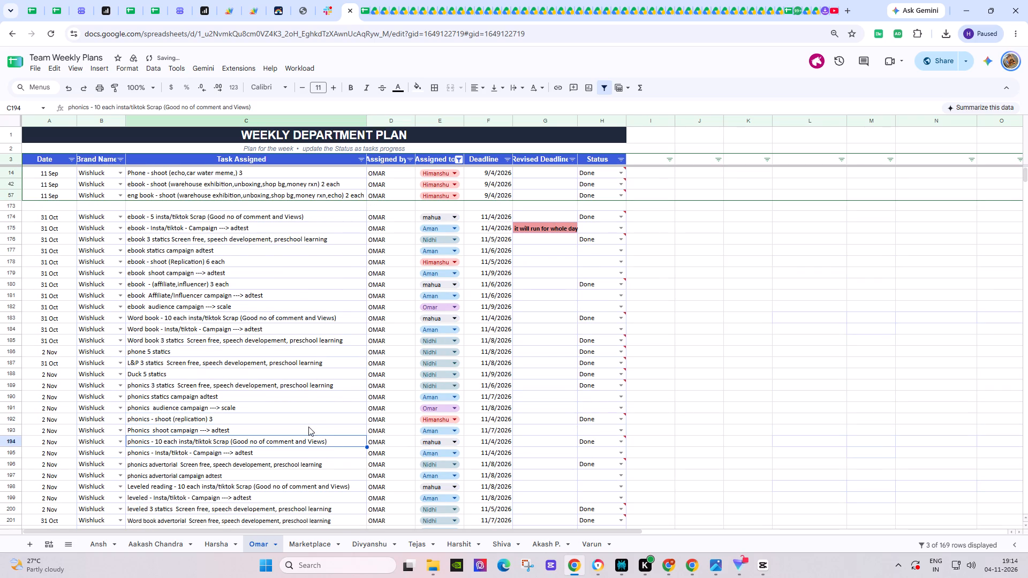
pyautogui.click(311, 424)
# Change the ebook shoot task in row 178 to "ebook - shoot (Replication) 3".
pyautogui.scroll(1, 443, 422)
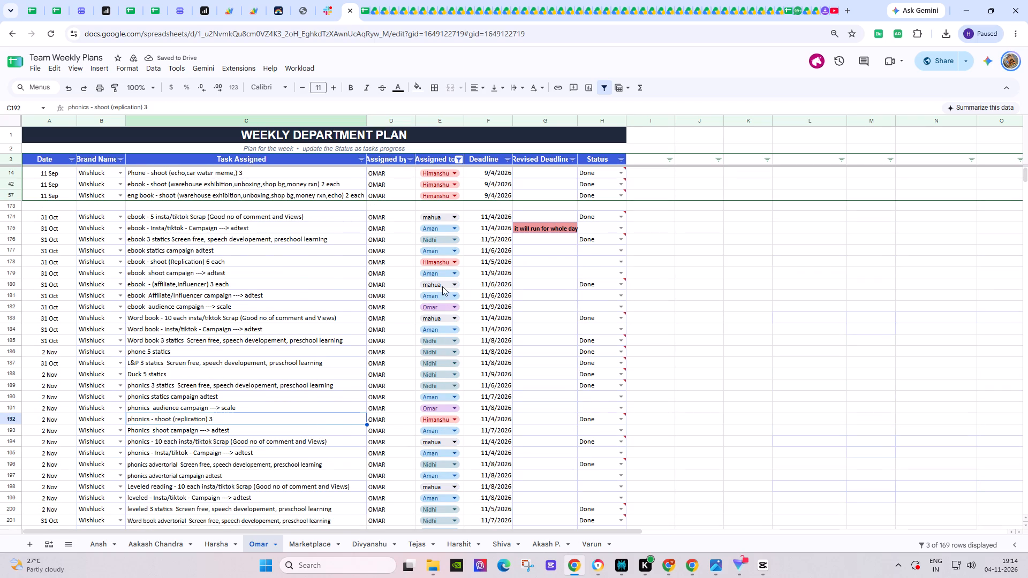
pyautogui.doubleClick(250, 260)
pyautogui.moveTo(234, 259); pyautogui.dragTo(207, 267)
pyautogui.press('BackSpace')
pyautogui.press('3')
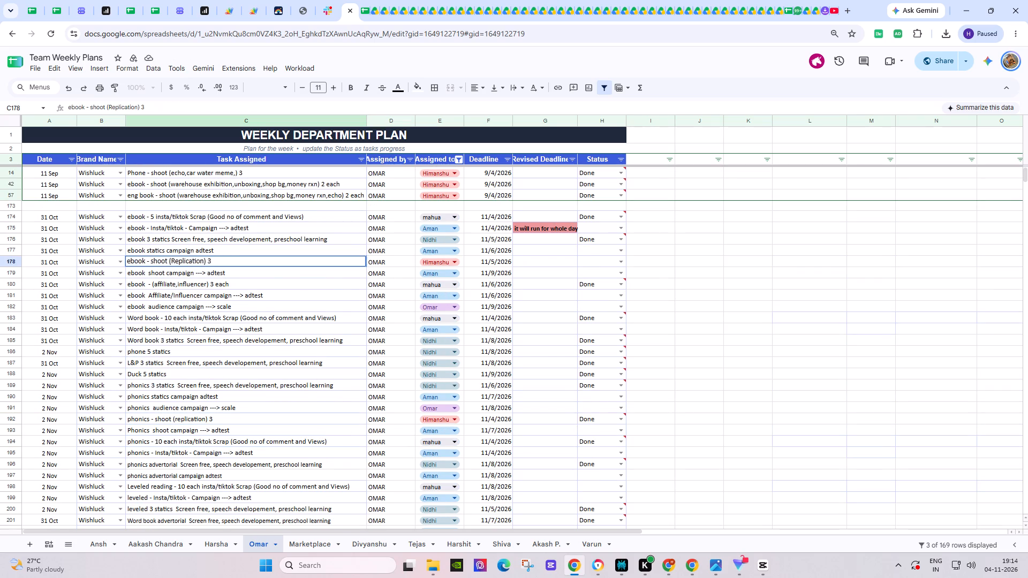
pyautogui.press('Return')
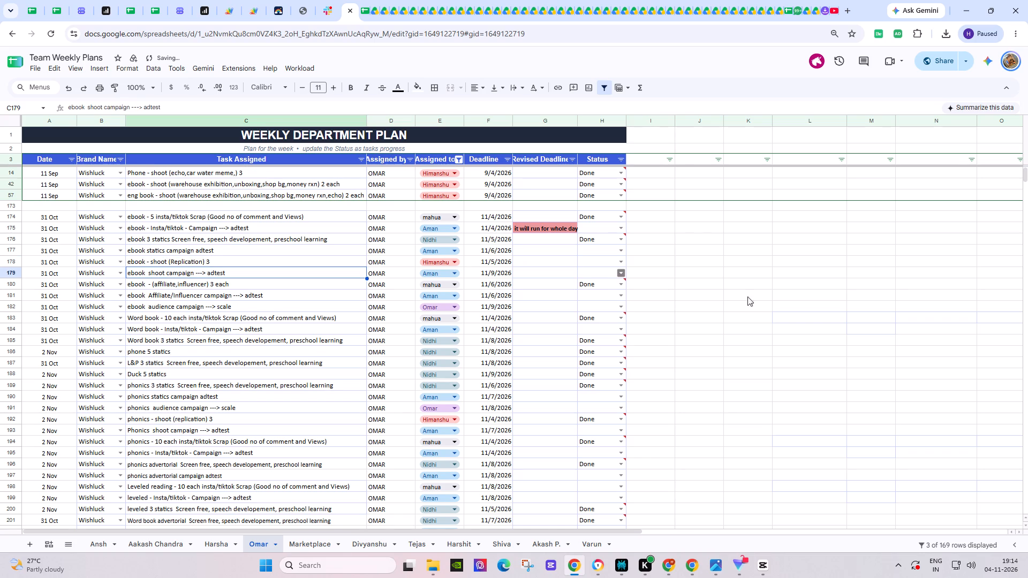
pyautogui.click(785, 303)
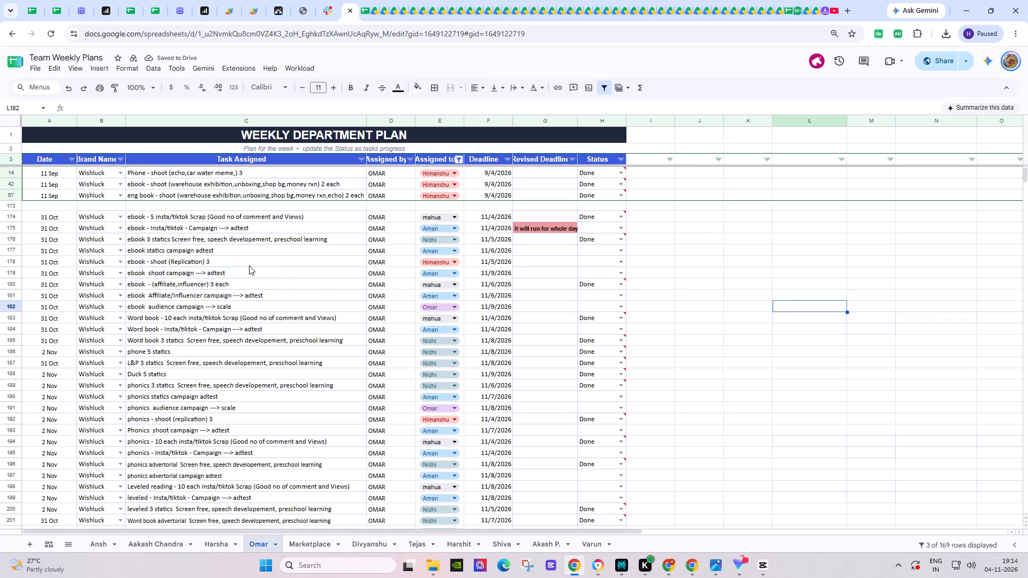
# Review the quantities of Himanshu's ebook, phonics, Word book, L&P, Phone, leveled and rhyme book shoot tasks in the Omar sheet.
pyautogui.click(249, 265)
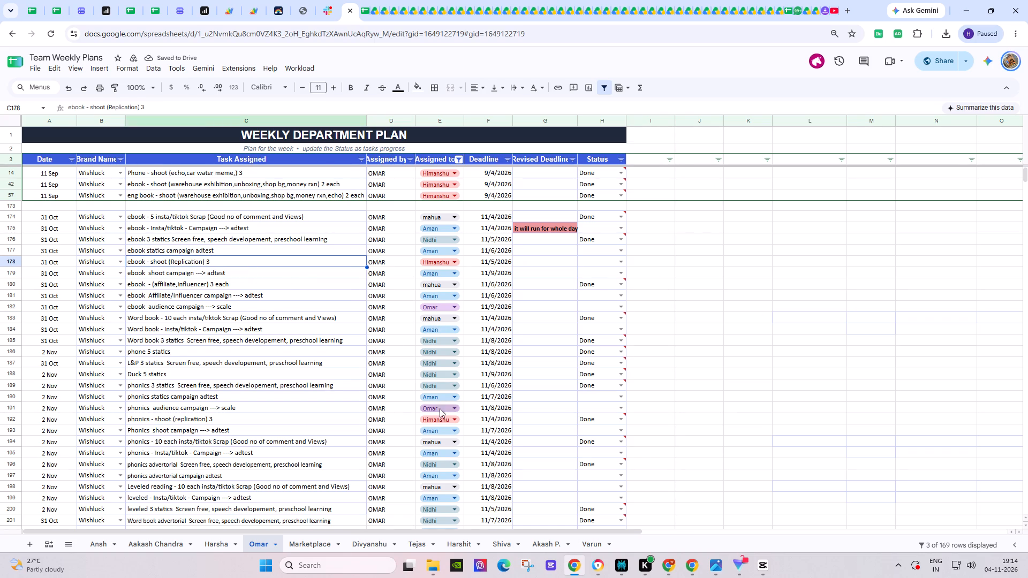
pyautogui.click(292, 420)
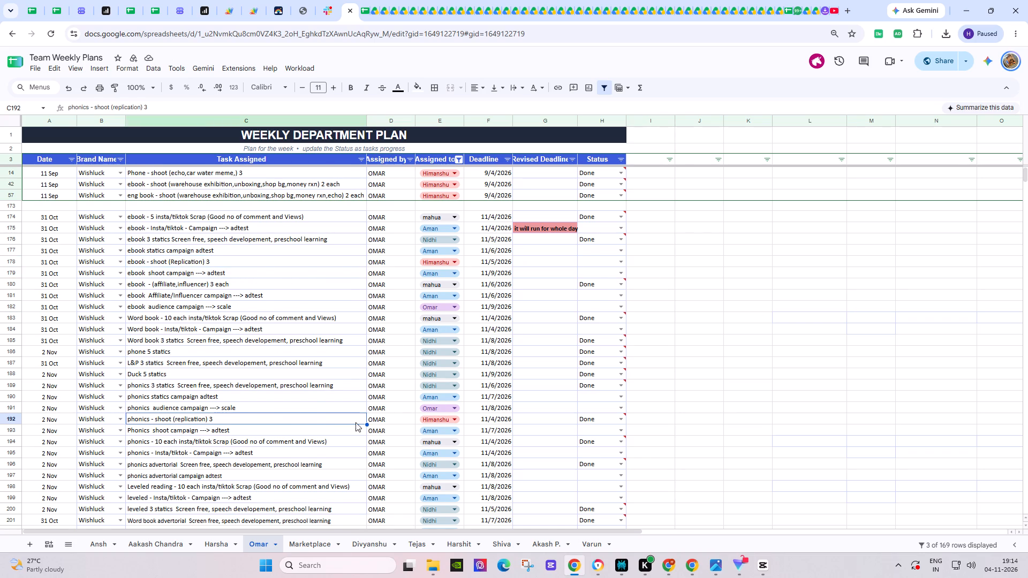
pyautogui.scroll(-3, 359, 422)
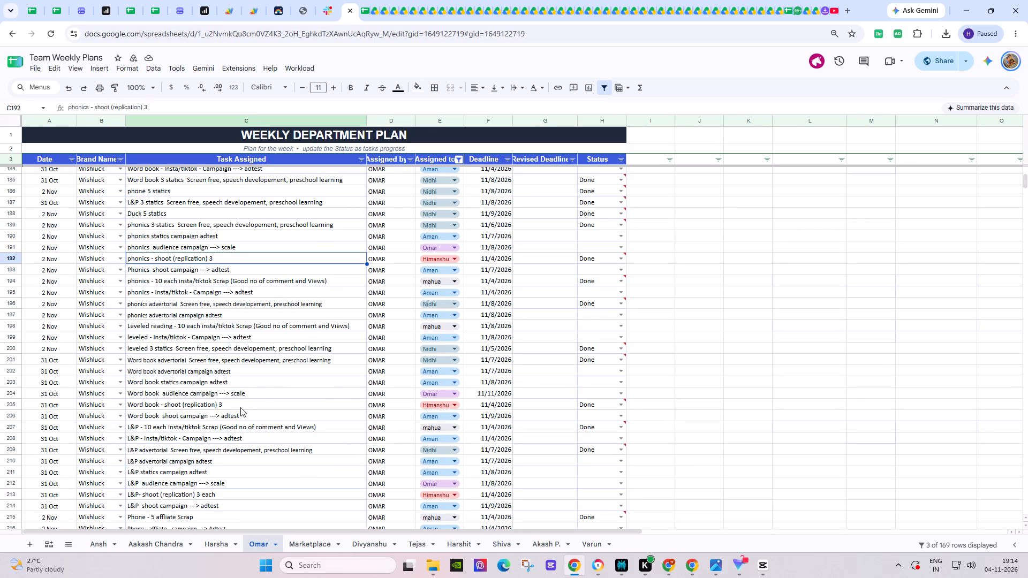
pyautogui.click(244, 406)
pyautogui.click(308, 500)
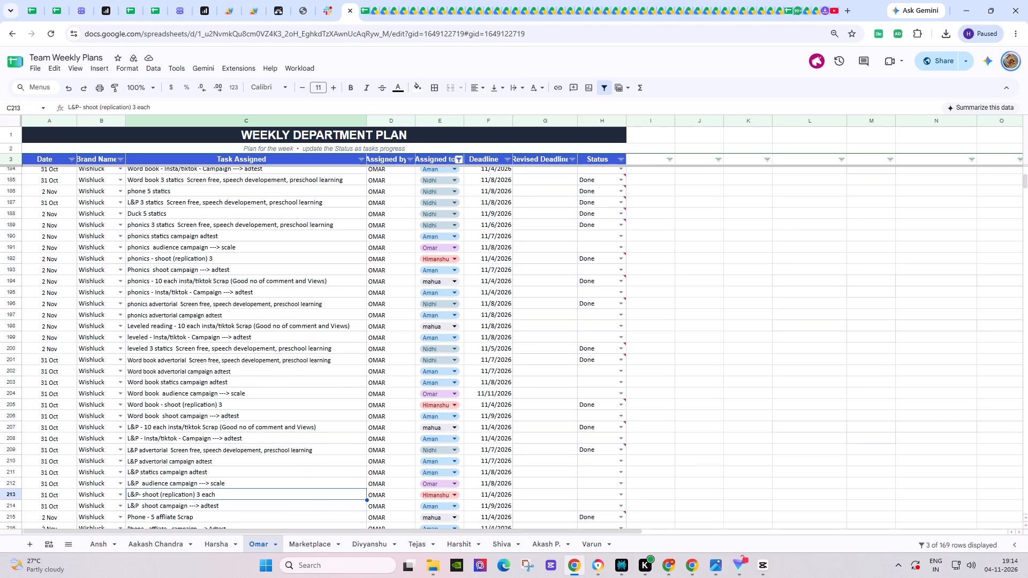
pyautogui.scroll(-2, 311, 495)
pyautogui.scroll(-1, 380, 445)
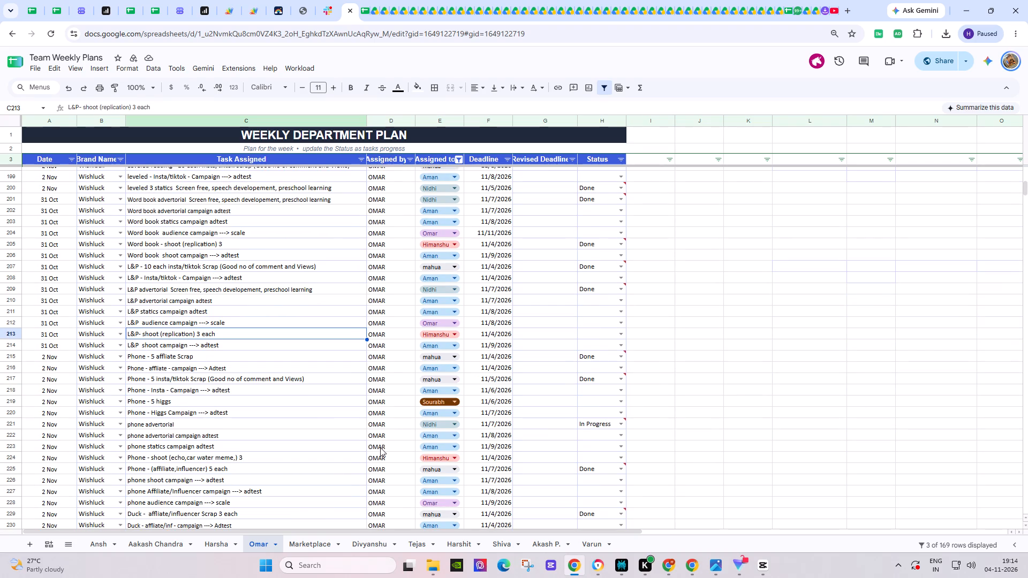
pyautogui.click(304, 459)
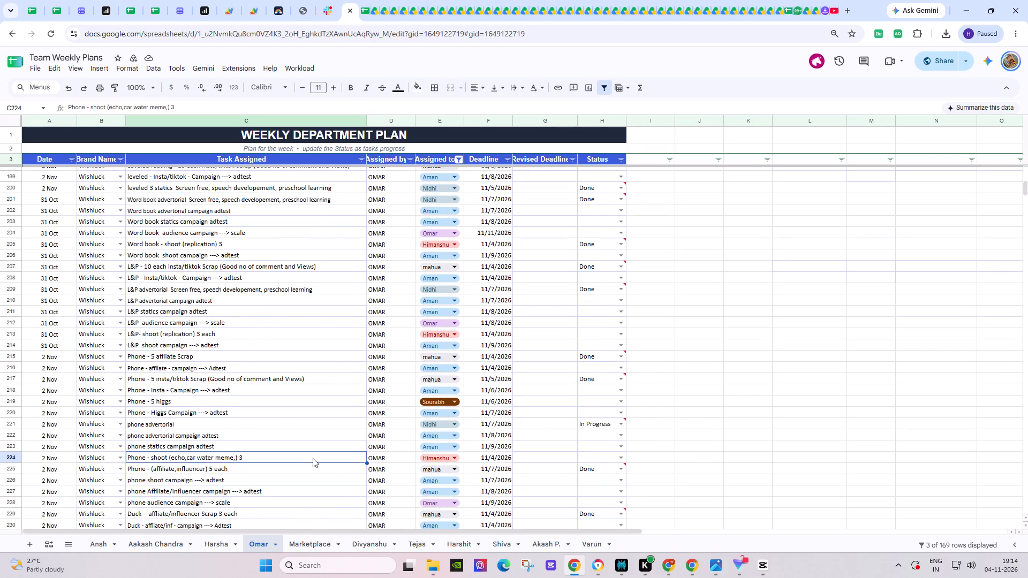
pyautogui.scroll(-4, 313, 458)
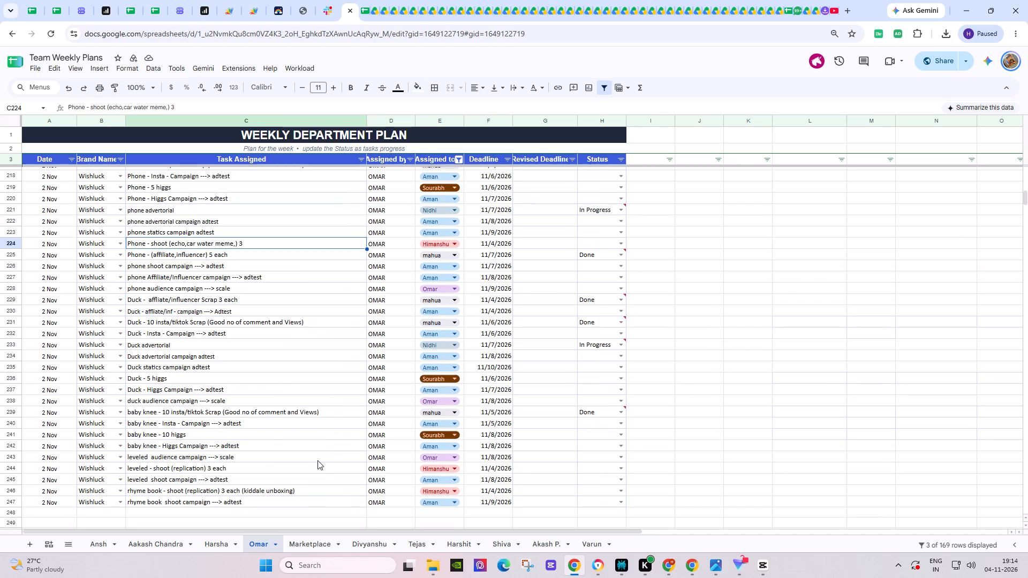
pyautogui.click(292, 474)
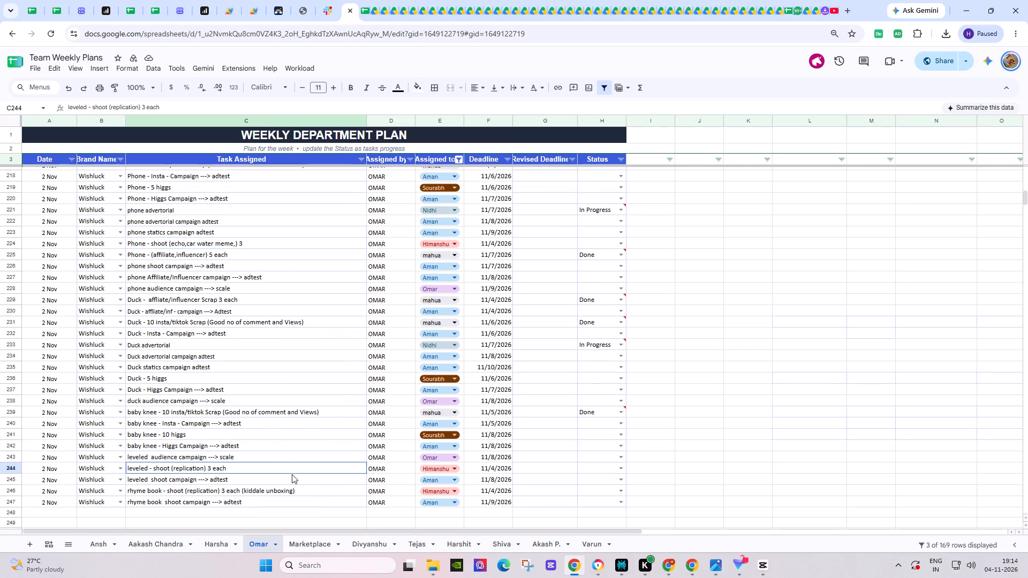
pyautogui.click(312, 494)
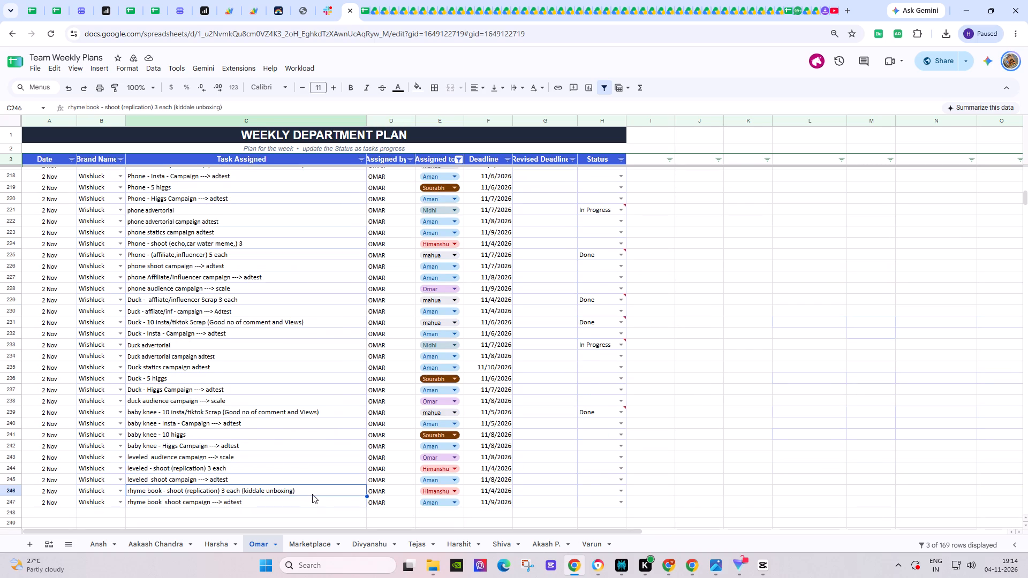
pyautogui.scroll(2, 414, 485)
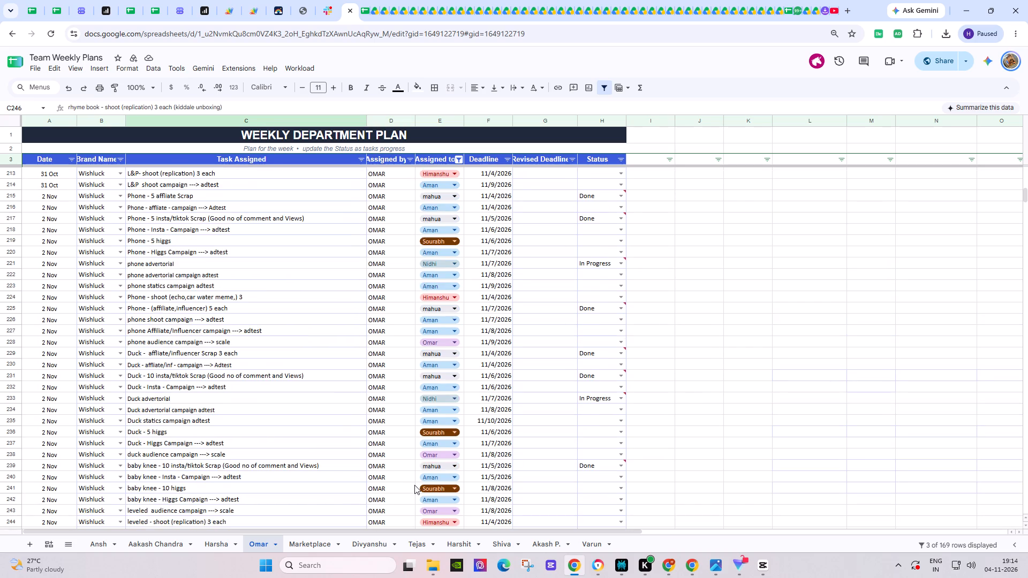
pyautogui.scroll(7, 414, 485)
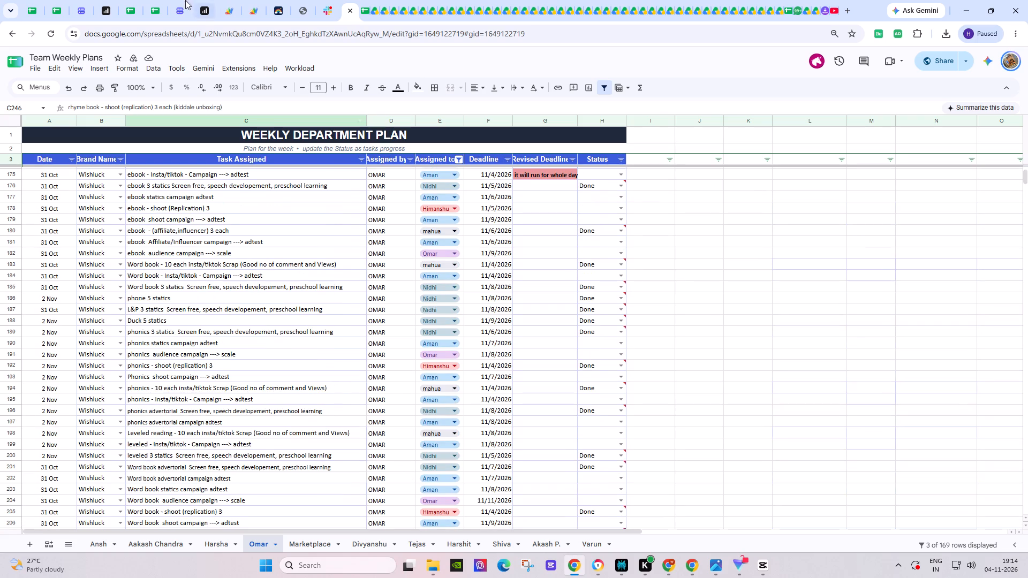
# Switch to the Team Workload dashboard, reload it and skip its intro animation.
pyautogui.click(231, 5)
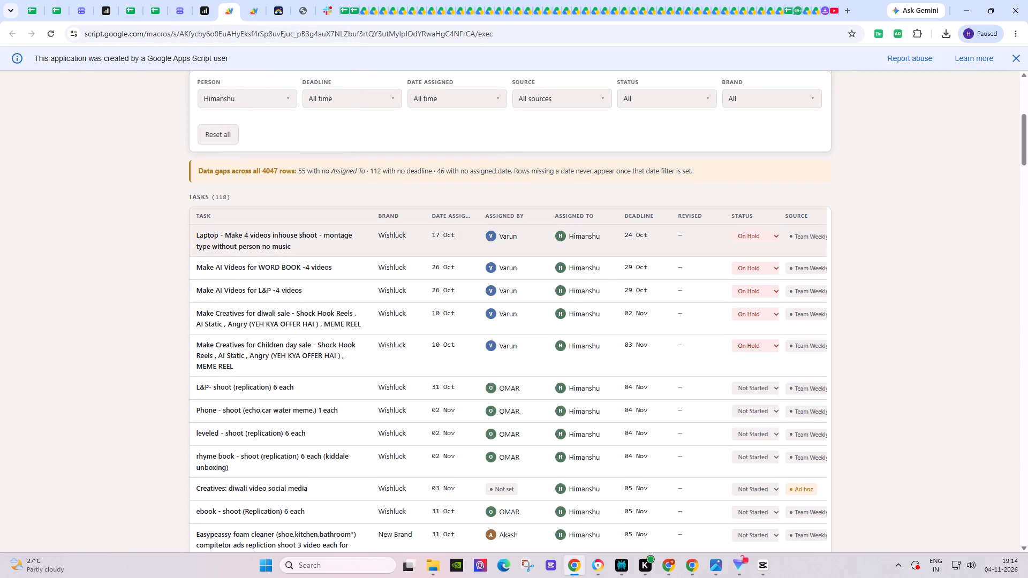
pyautogui.click(252, 10)
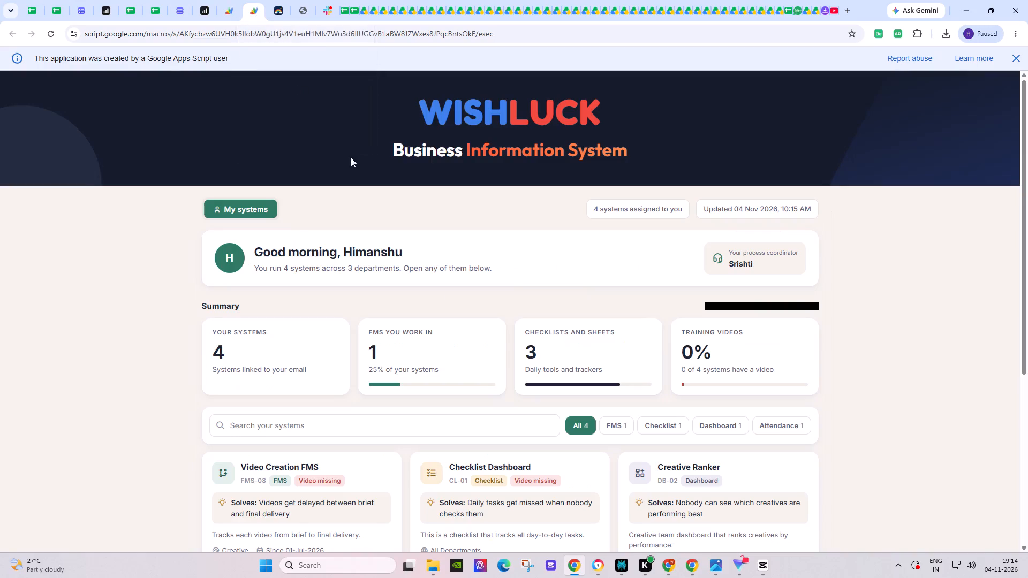
pyautogui.click(226, 15)
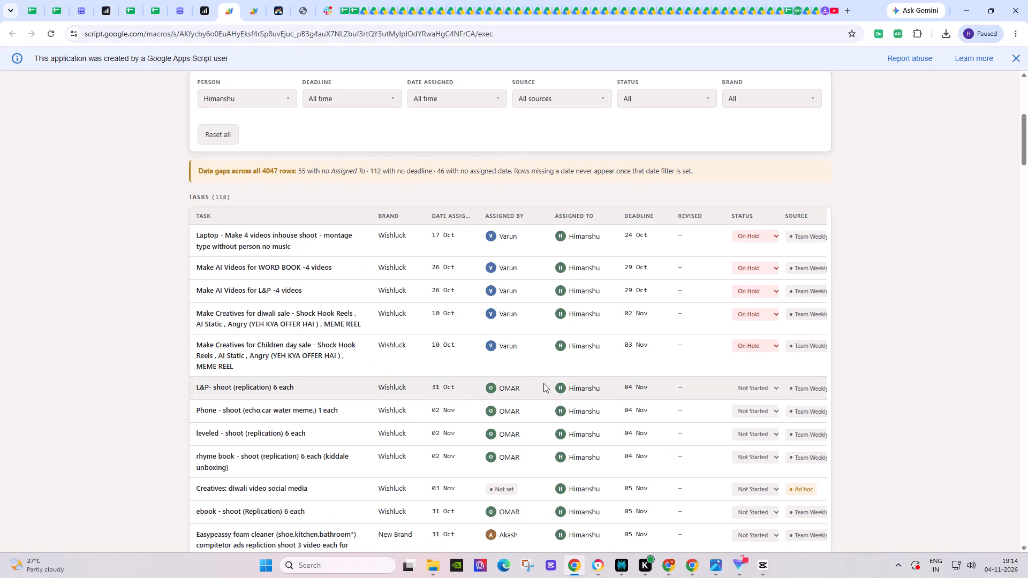
pyautogui.scroll(-1, 566, 450)
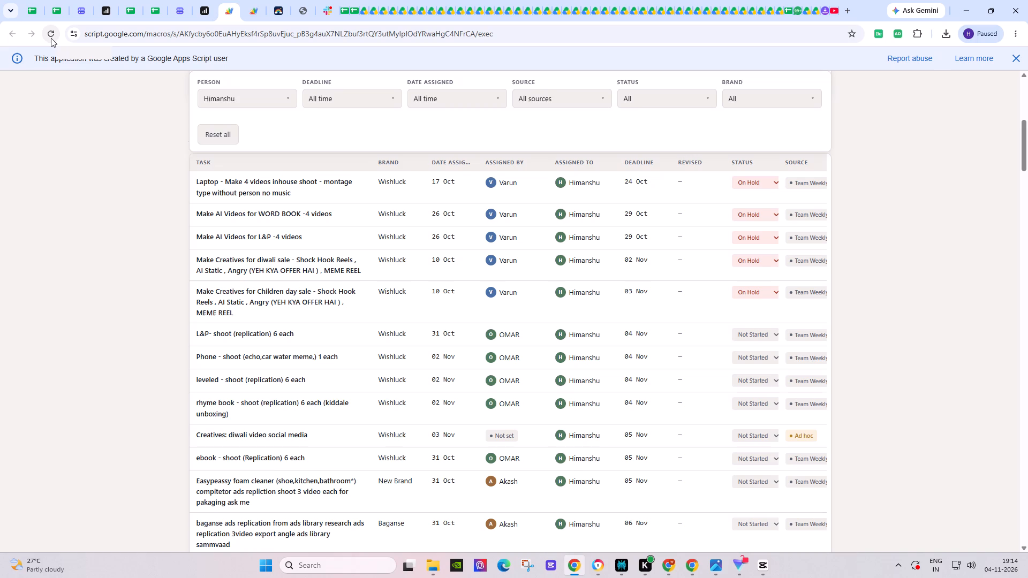
pyautogui.click(51, 38)
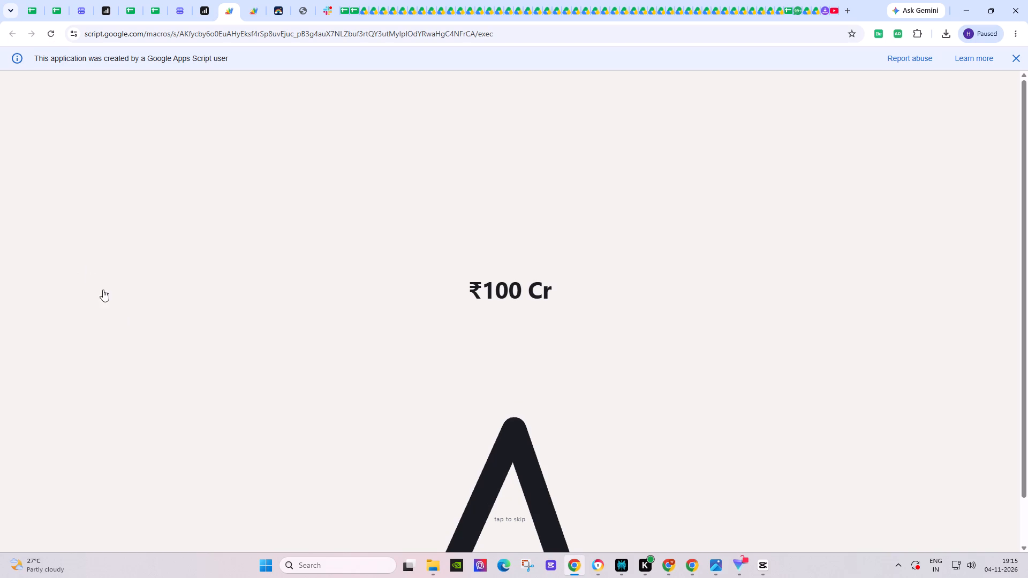
pyautogui.click(513, 521)
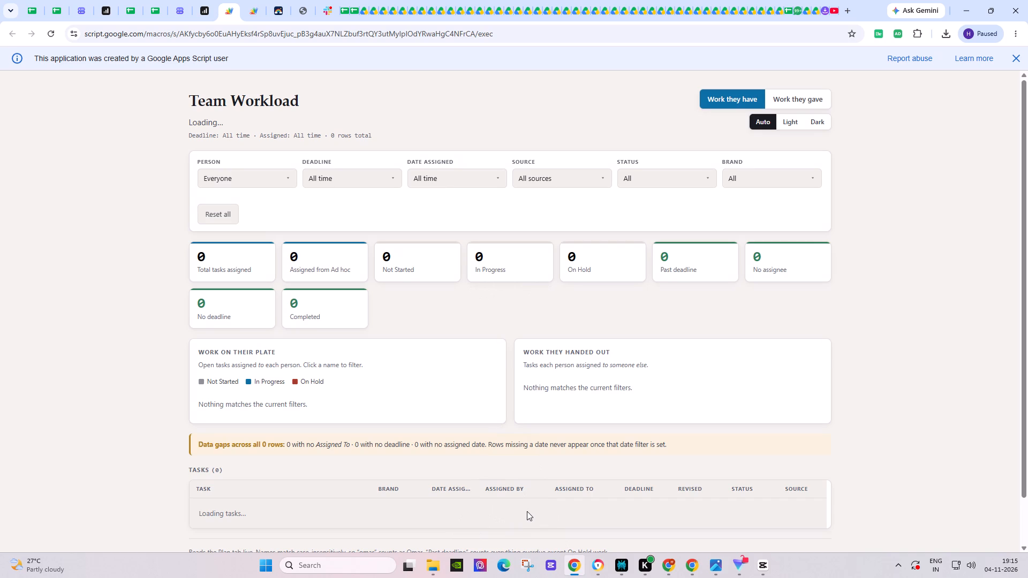
# Filter the reloaded Team Workload dashboard to Himanshu's tasks and bring up the task list.
pyautogui.scroll(-1, 526, 511)
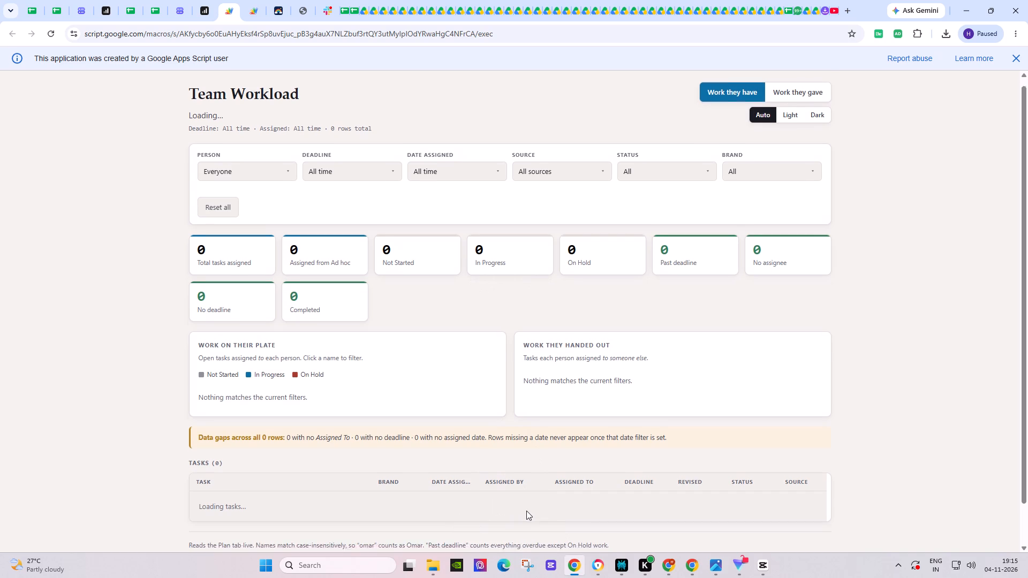
pyautogui.scroll(-2, 526, 511)
pyautogui.scroll(2, 526, 511)
pyautogui.scroll(-5, 526, 497)
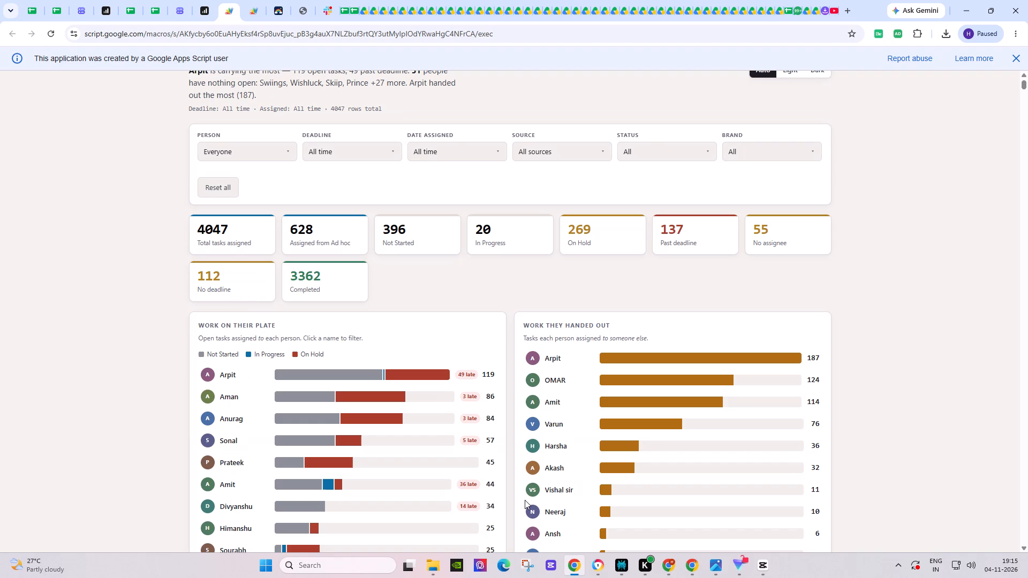
pyautogui.scroll(-3, 486, 556)
pyautogui.click(489, 526)
pyautogui.scroll(-3, 480, 466)
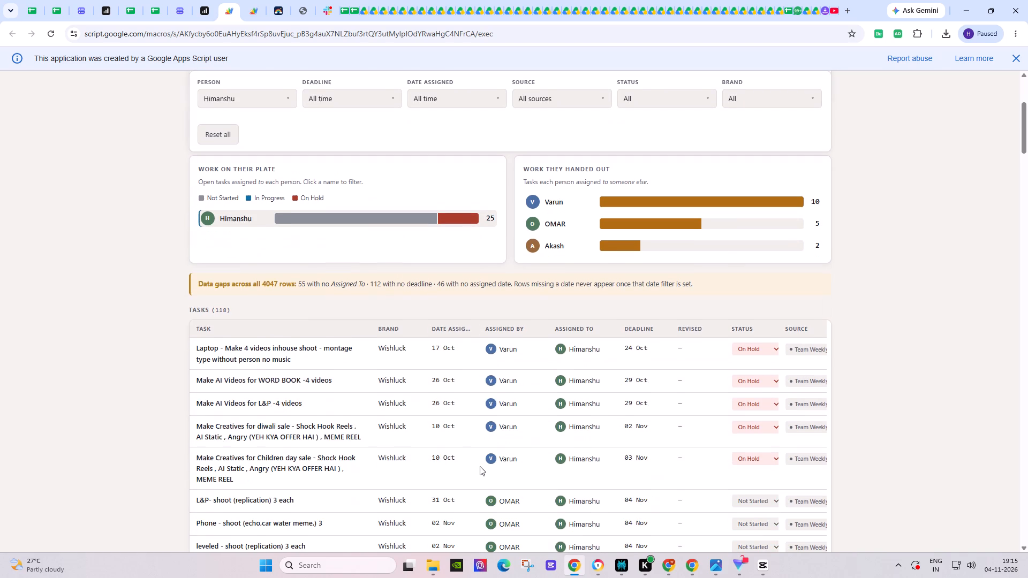
# Set the status of Himanshu's "ebook - shoot (Replication) 3" task to Done in the task list.
pyautogui.scroll(-3, 480, 466)
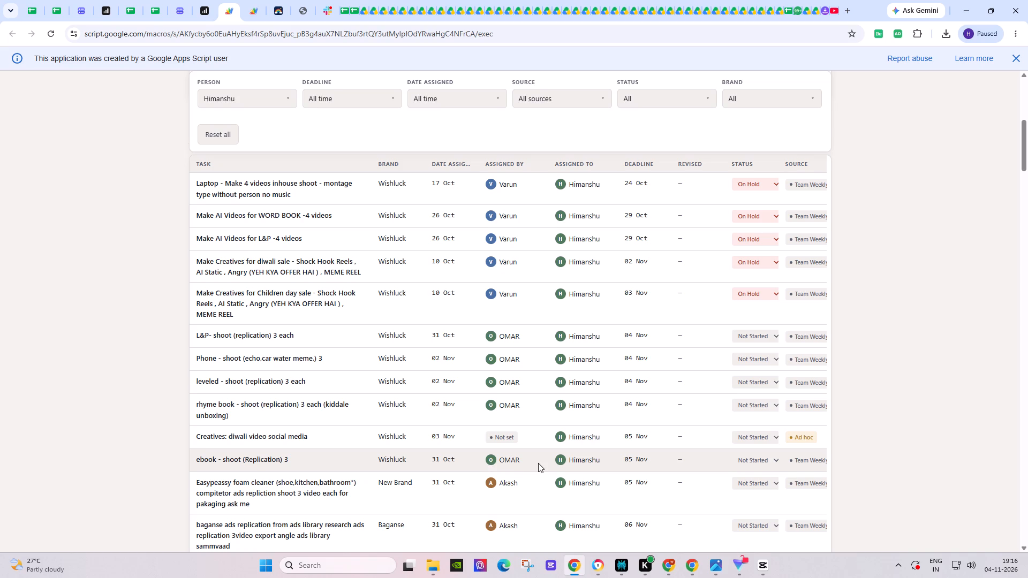
pyautogui.scroll(-4, 538, 463)
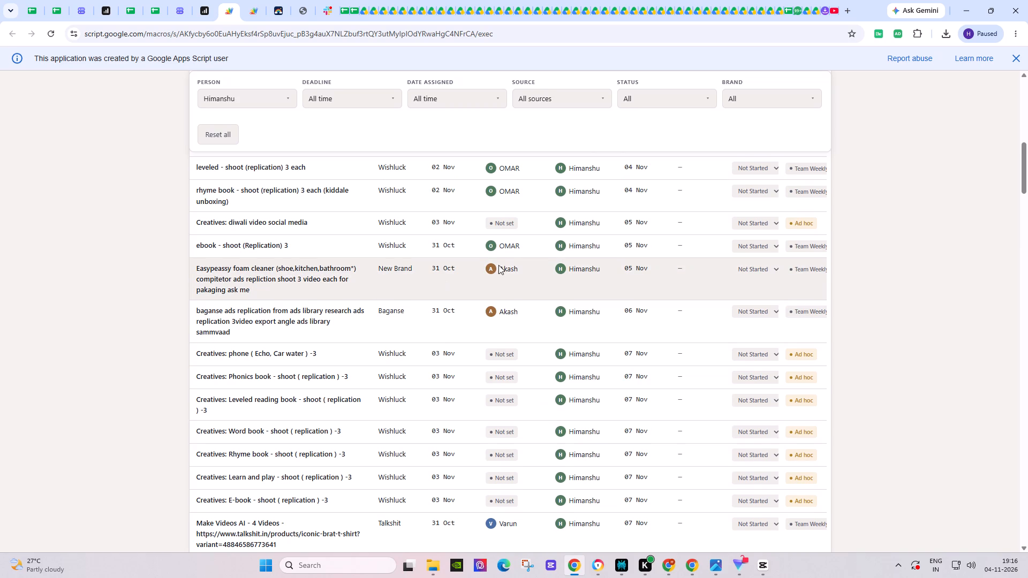
pyautogui.click(543, 252)
pyautogui.click(746, 251)
pyautogui.click(759, 298)
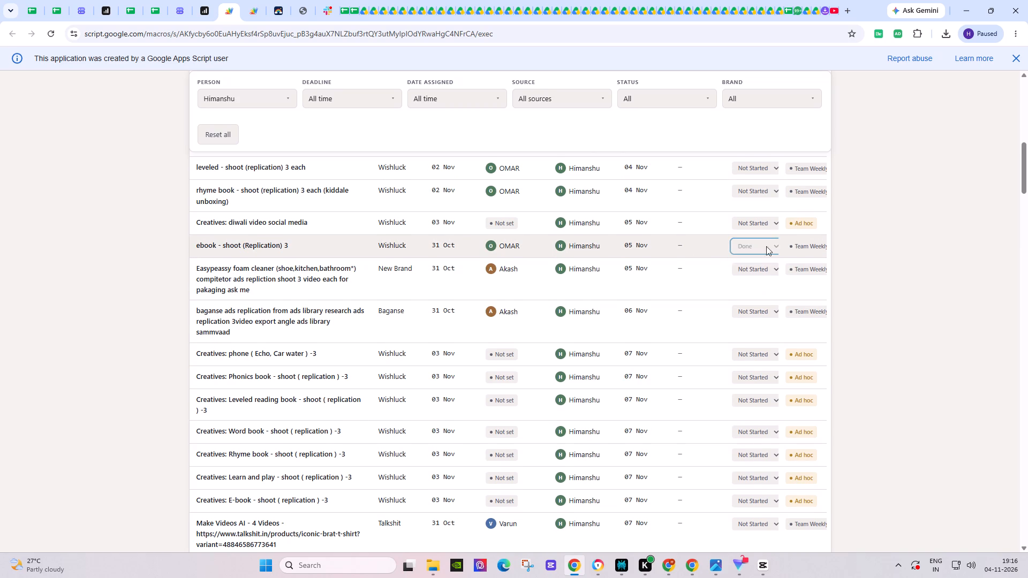
# Mark Himanshu's "rhyme book - shoot (replication) 3 each (kiddale unboxing)" and "leveled - shoot (replication) 3 each" tasks as Done.
pyautogui.scroll(1, 754, 274)
pyautogui.click(770, 246)
pyautogui.click(760, 298)
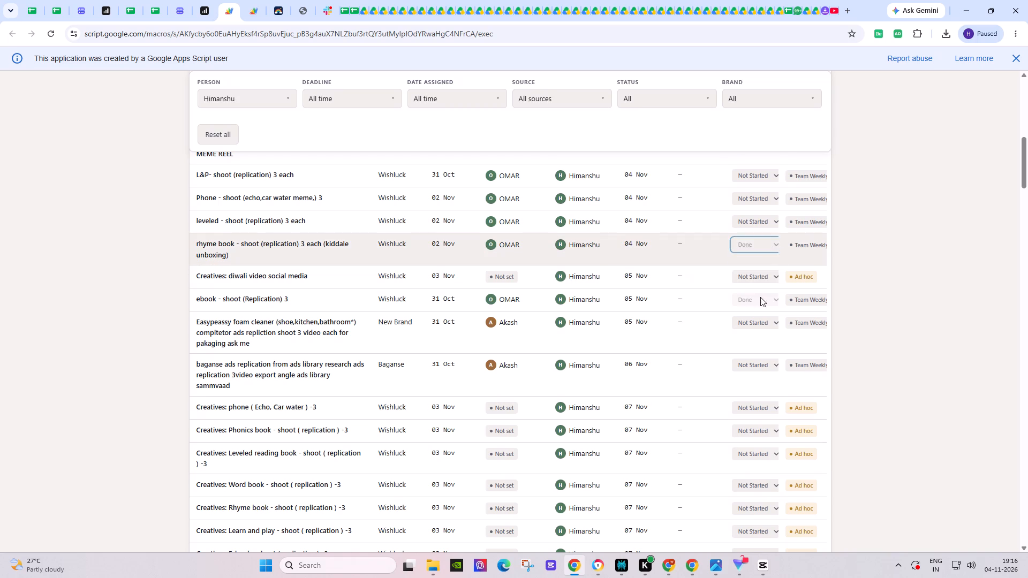
pyautogui.click(774, 222)
pyautogui.click(764, 276)
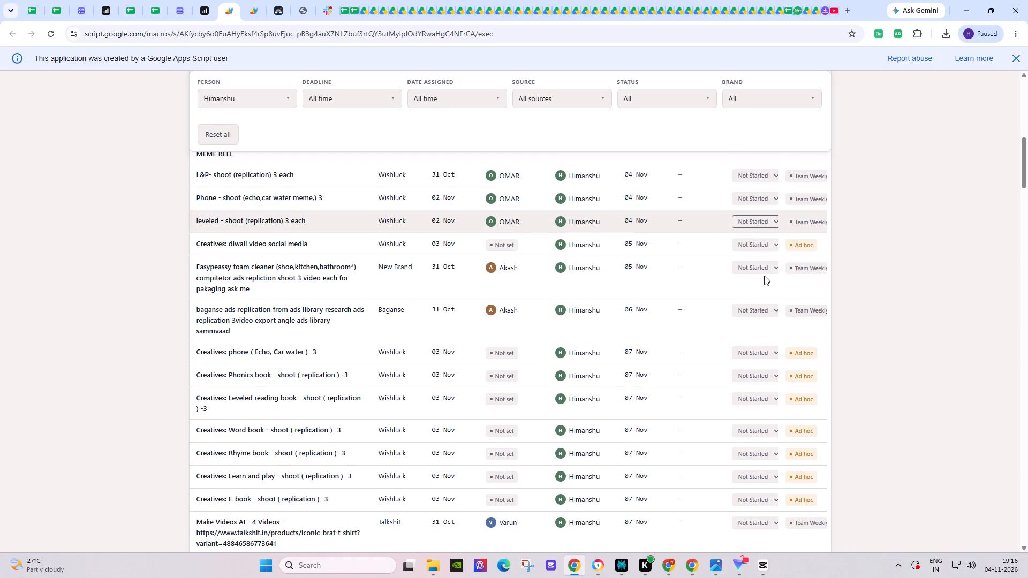
pyautogui.click(762, 222)
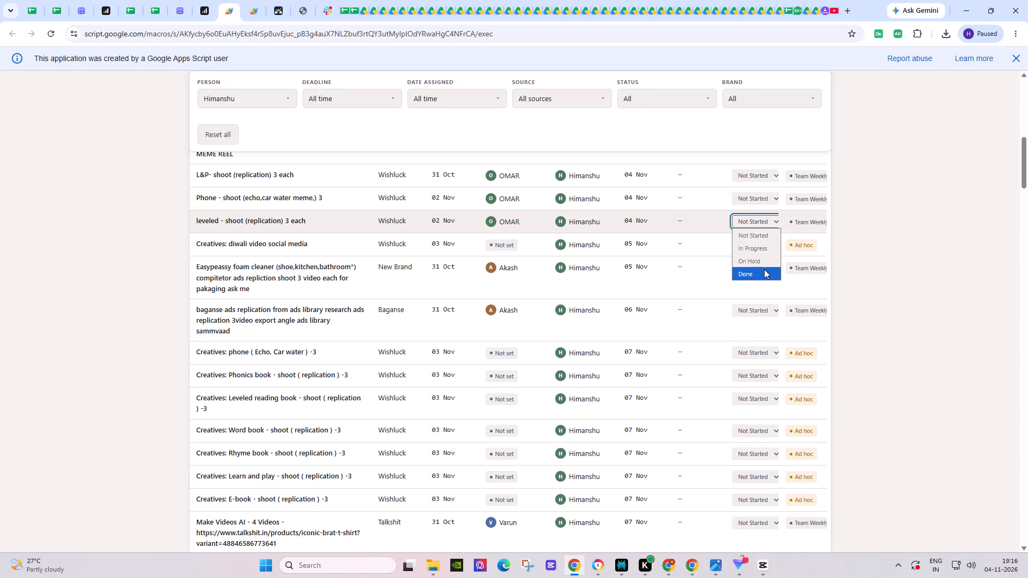
pyautogui.click(764, 269)
# Mark Himanshu's "Phone - shoot (echo,car water meme,) 3" and "L&P- shoot (replication) 3 each" tasks as Done.
pyautogui.click(761, 199)
pyautogui.click(756, 253)
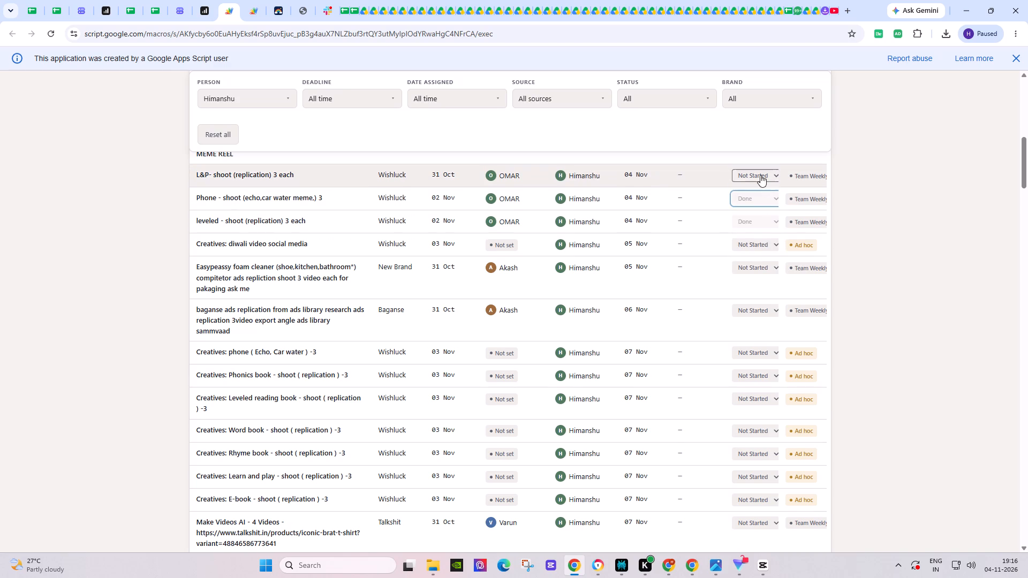
pyautogui.click(760, 175)
pyautogui.click(760, 228)
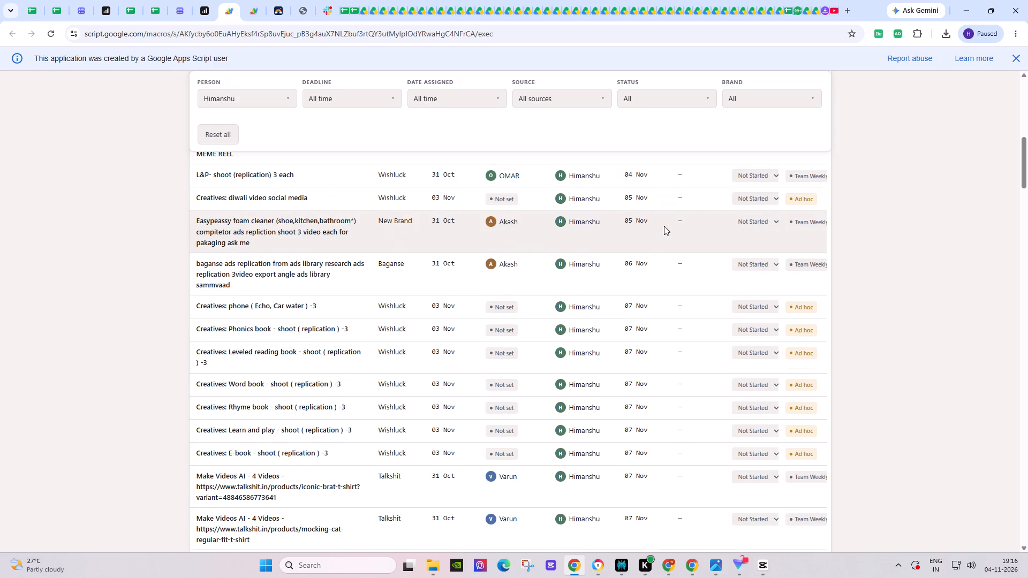
pyautogui.click(765, 178)
pyautogui.click(754, 226)
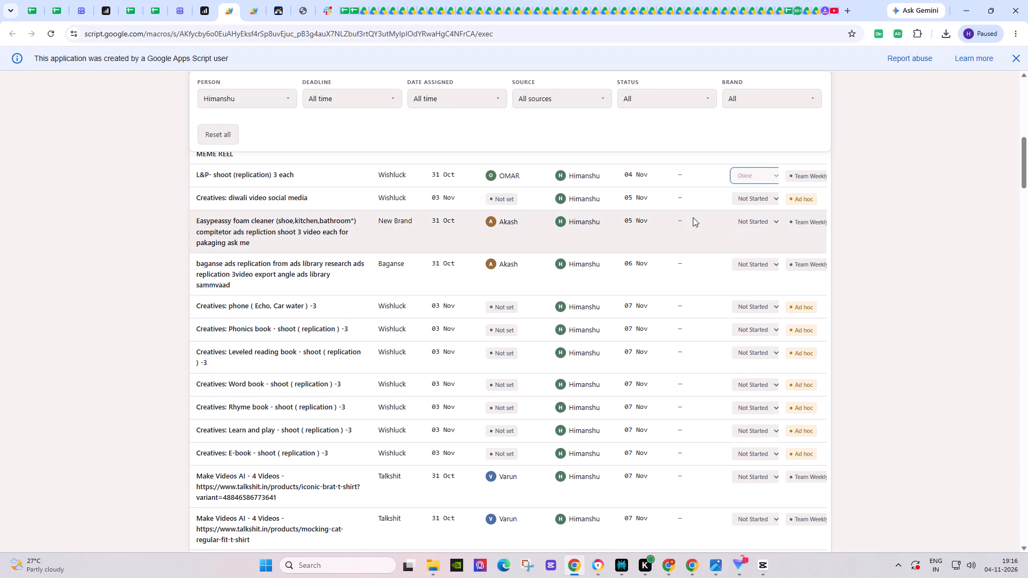
# Reload the Team Workload dashboard and skip its intro animation.
pyautogui.click(49, 34)
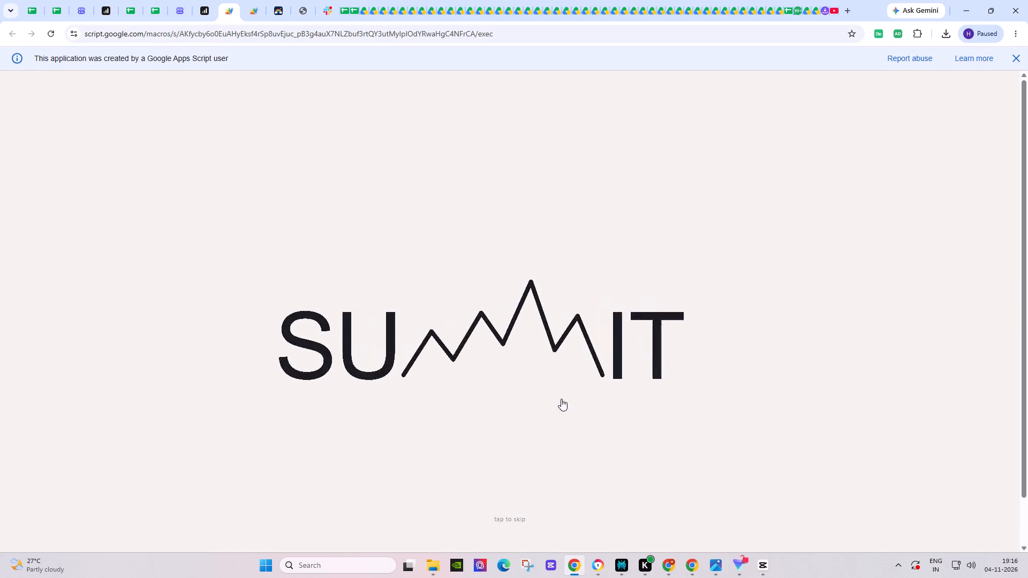
pyautogui.click(504, 523)
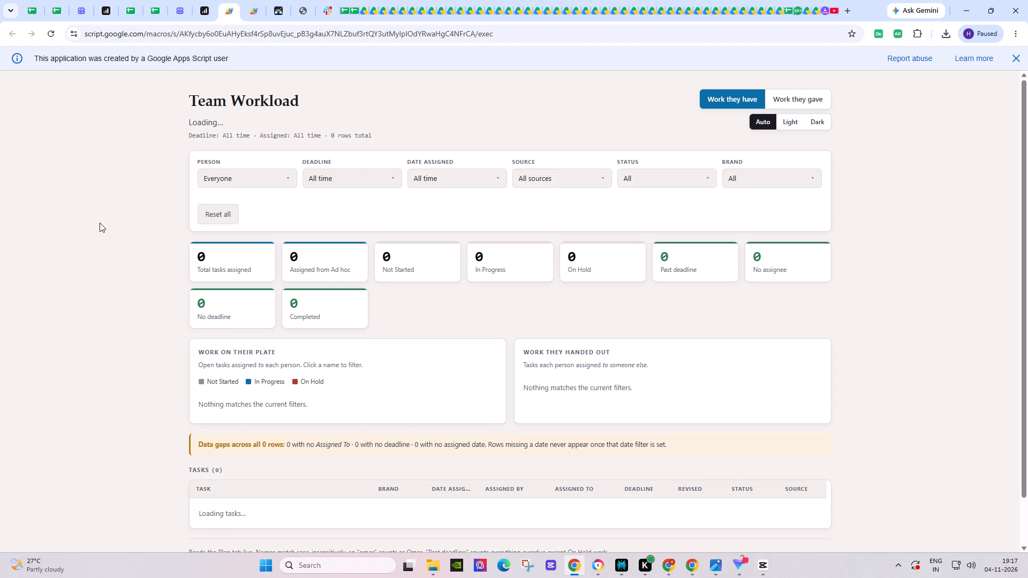
# Filter the reloaded dashboard to Himanshu and review the statuses and deadlines of his open tasks.
pyautogui.scroll(-4, 462, 385)
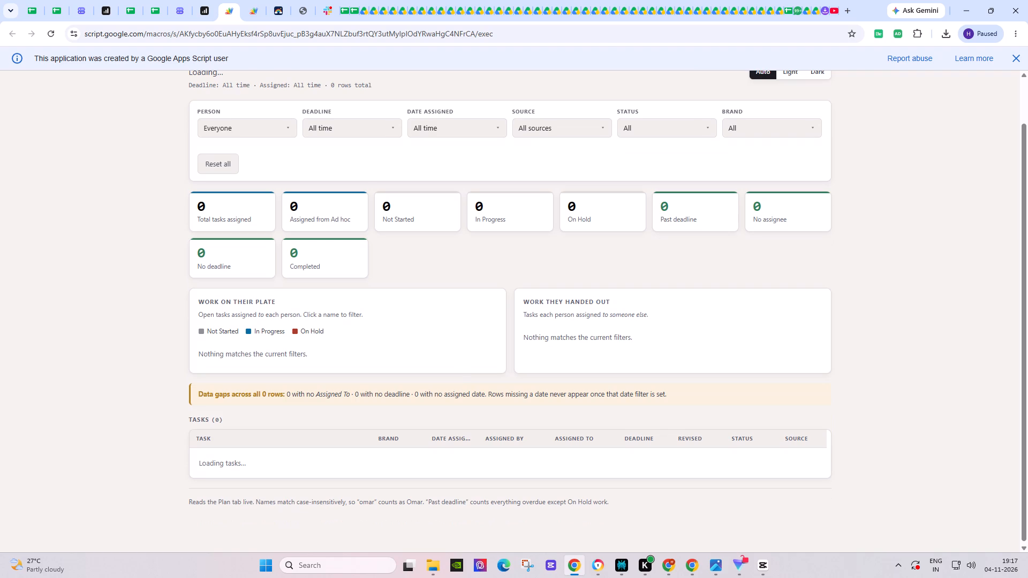
pyautogui.scroll(-4, 463, 370)
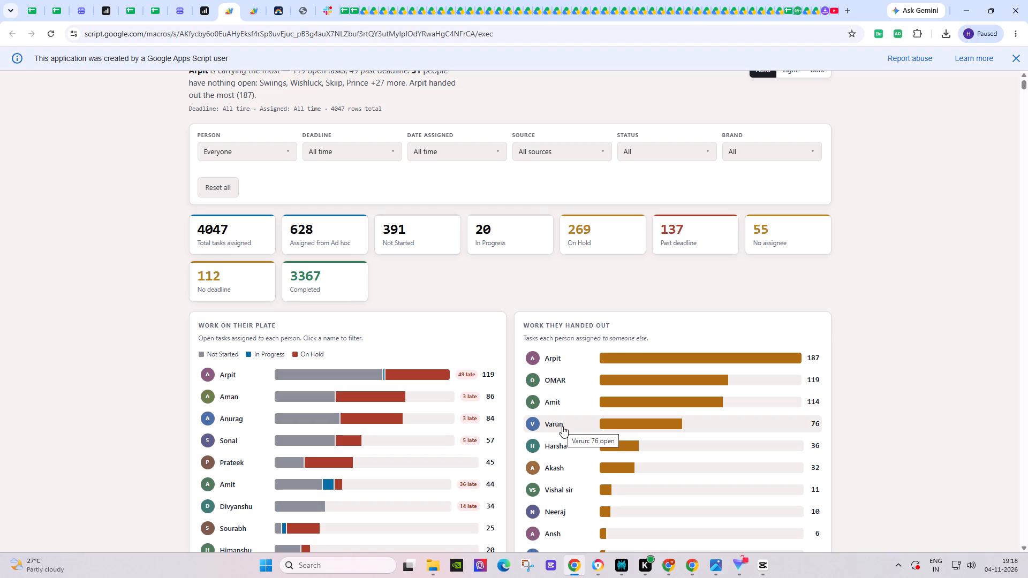
pyautogui.scroll(-1, 542, 477)
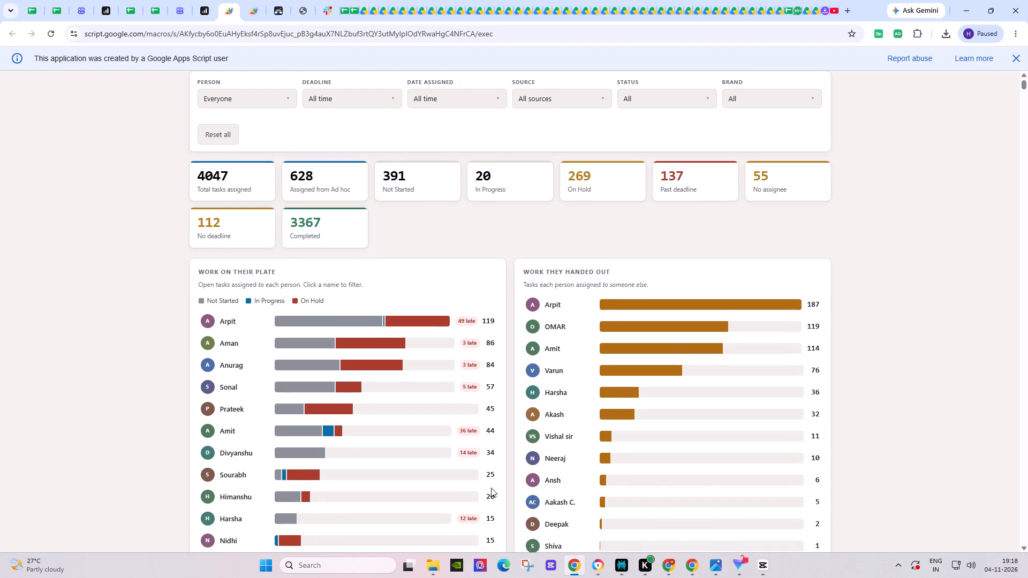
pyautogui.click(493, 493)
pyautogui.scroll(-3, 524, 473)
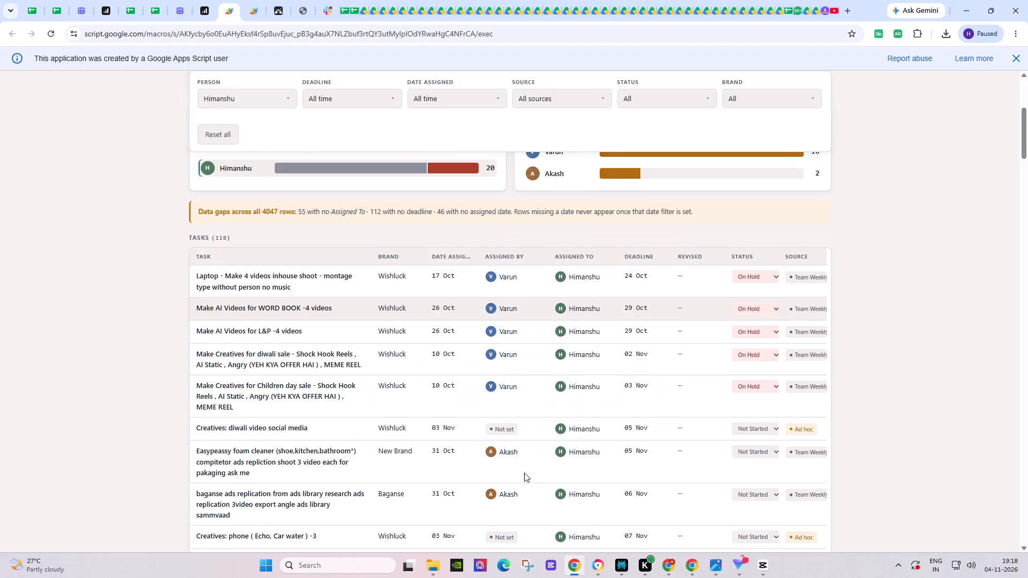
pyautogui.scroll(-1, 524, 473)
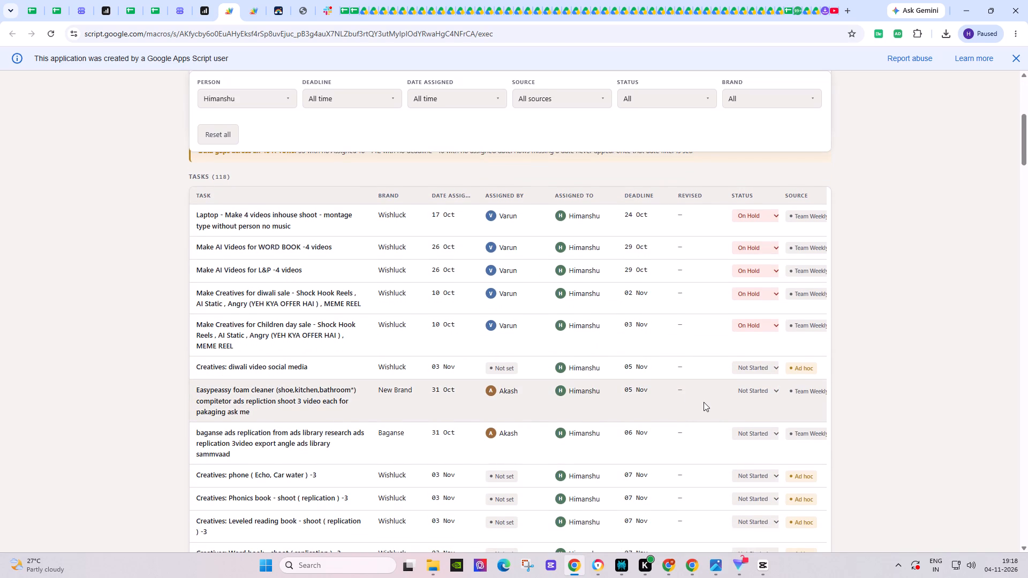
pyautogui.scroll(-2, 704, 402)
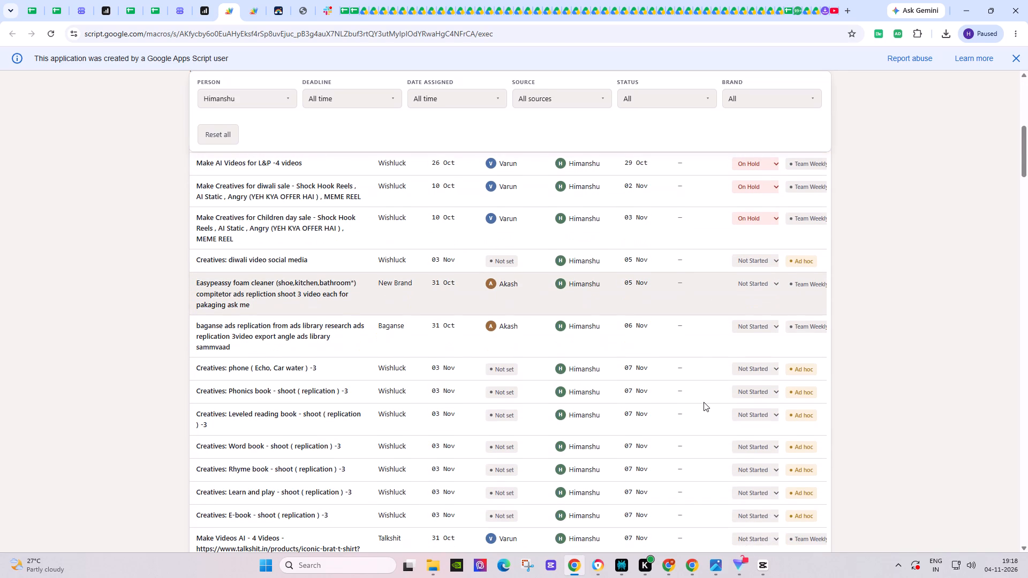
pyautogui.scroll(-2, 704, 402)
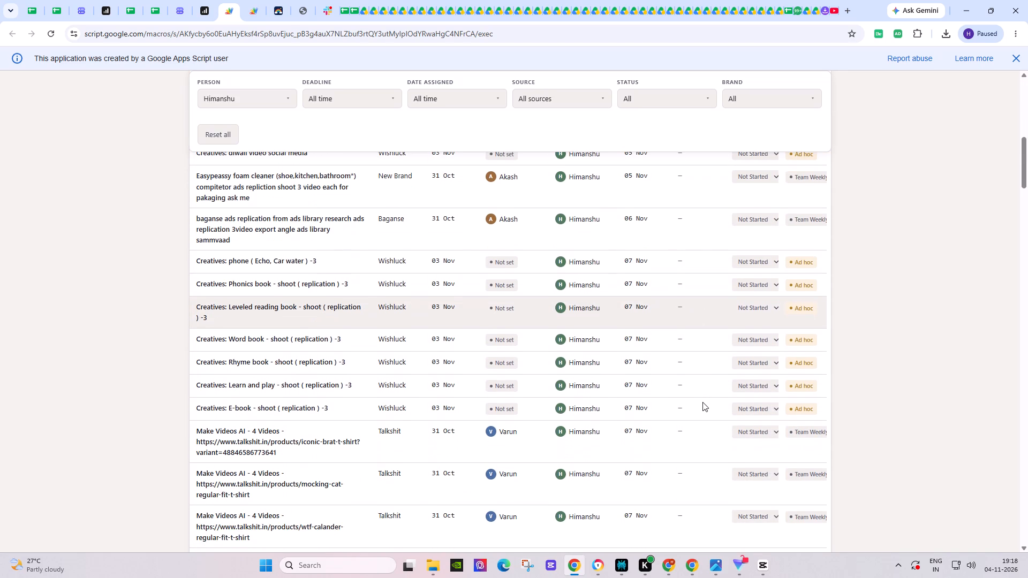
pyautogui.scroll(5, 702, 402)
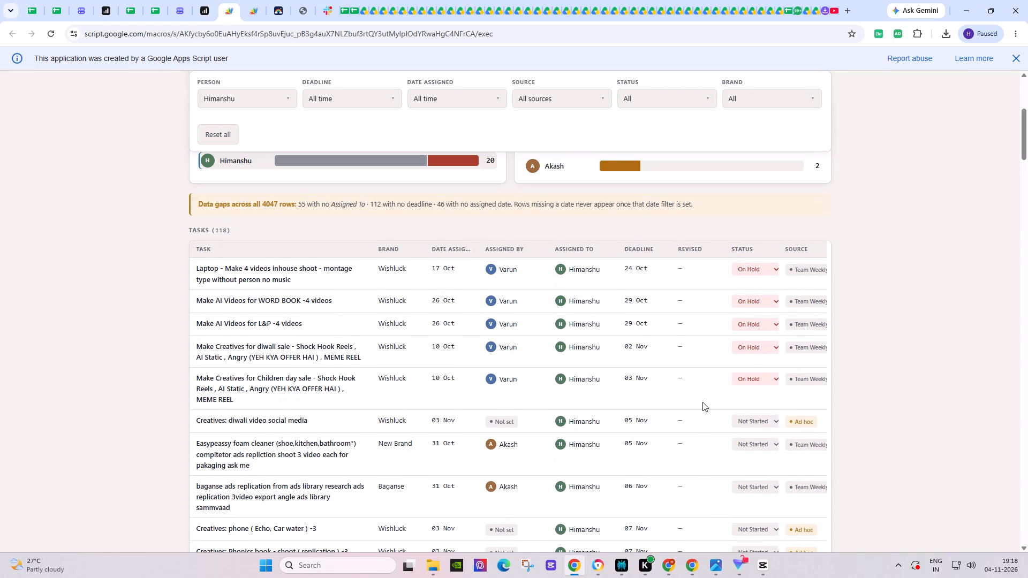
# Examine Himanshu's On Hold and Not Started tasks in the filtered task list, including the 03 Nov ad hoc creatives.
pyautogui.scroll(-1, 702, 402)
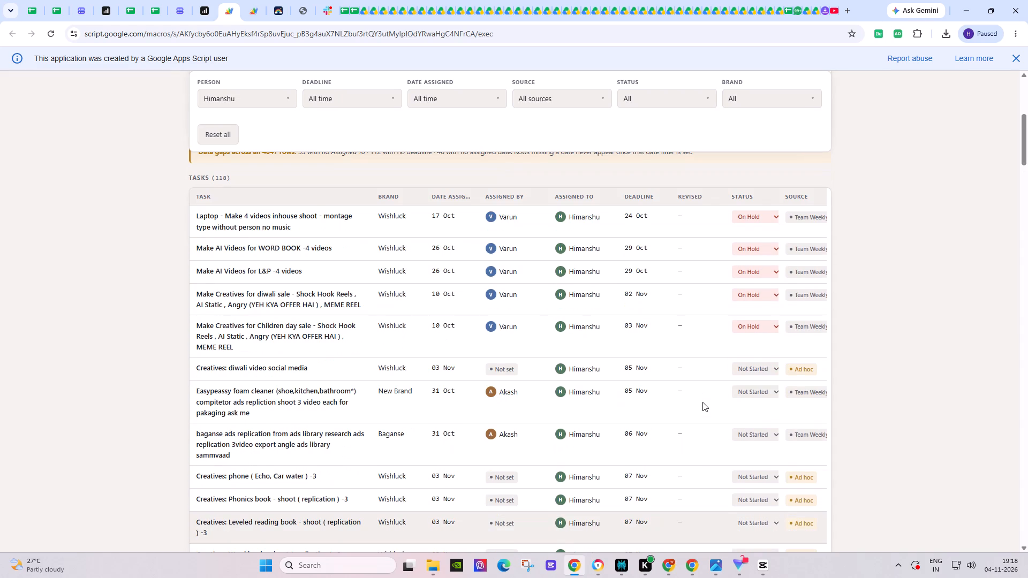
pyautogui.scroll(-7, 702, 402)
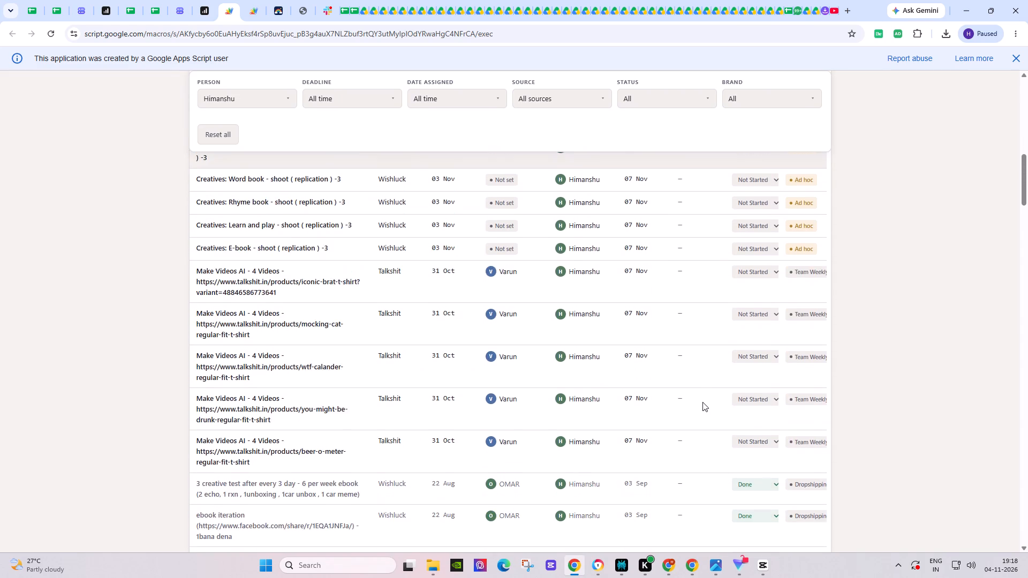
pyautogui.scroll(3, 702, 402)
pyautogui.click(666, 270)
pyautogui.click(666, 287)
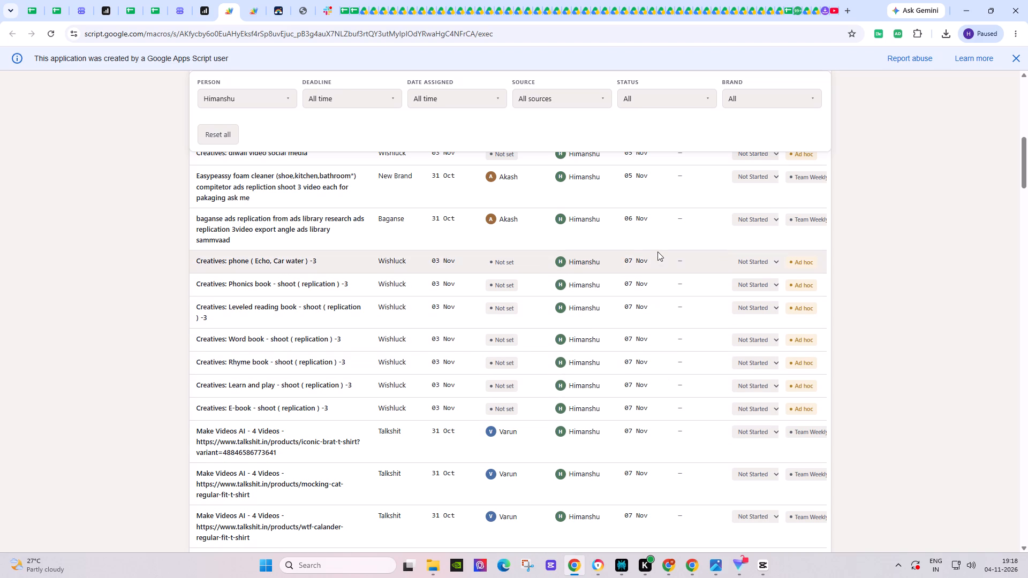
# Open a new blank browser tab.
pyautogui.click(847, 8)
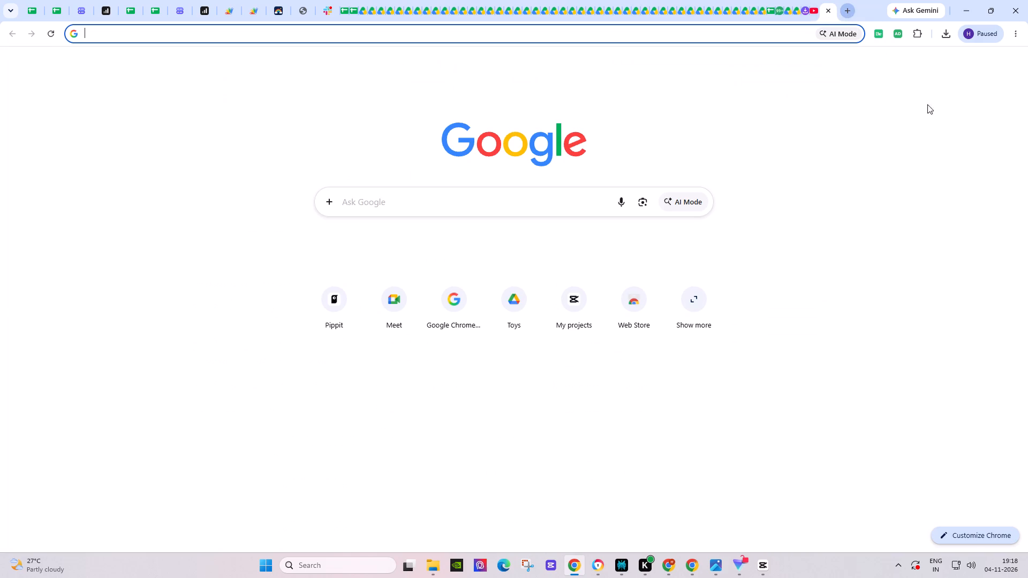
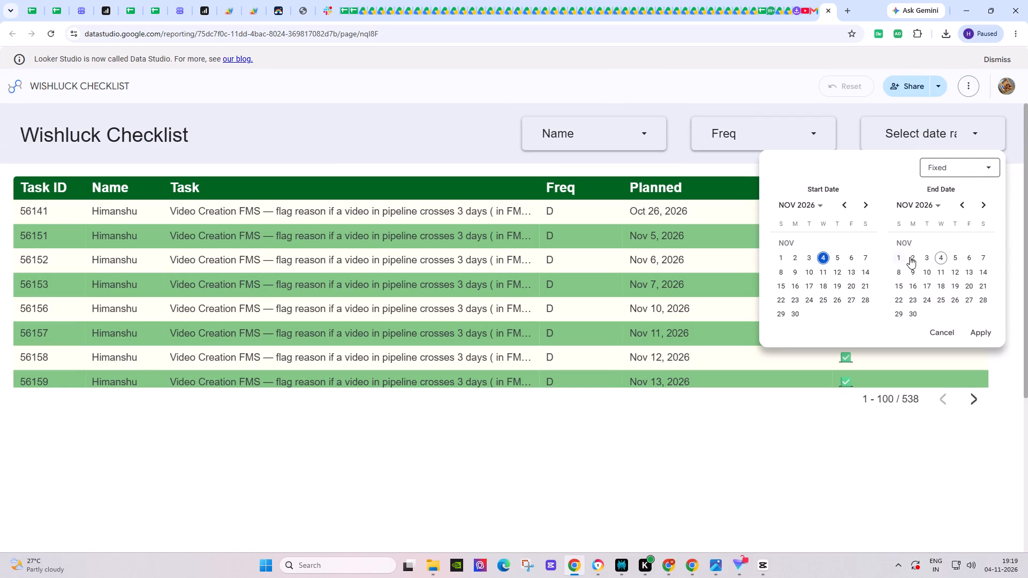
# Filter the Wishluck Checklist to the single-day date range of Nov 4, 2026.
pyautogui.click(939, 256)
pyautogui.click(976, 330)
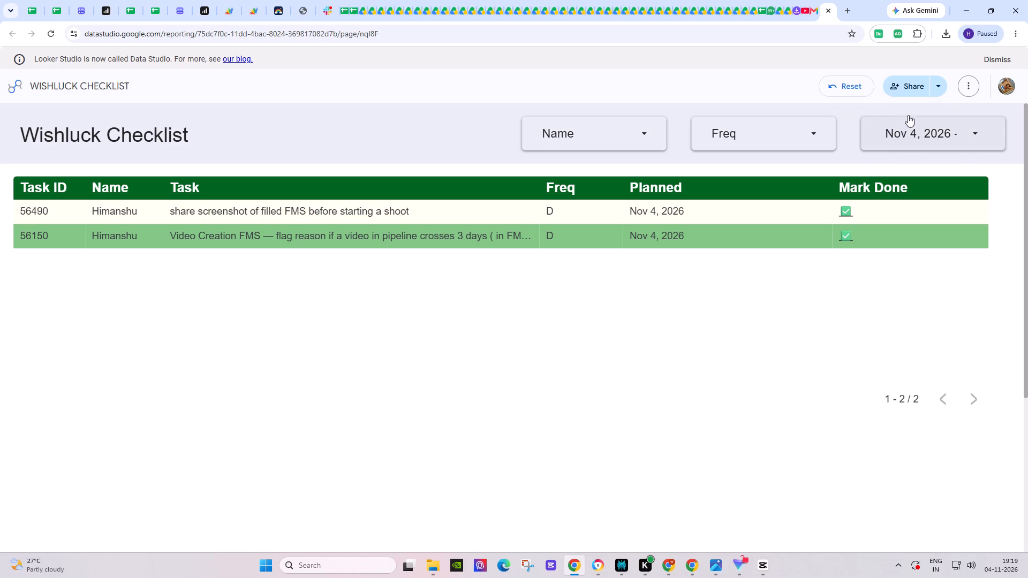
# Mark Himanshu's checklist tasks 56150 and 56490, planned for Nov 4, 2026, as done in the Wishluck Checklist.
pyautogui.click(848, 236)
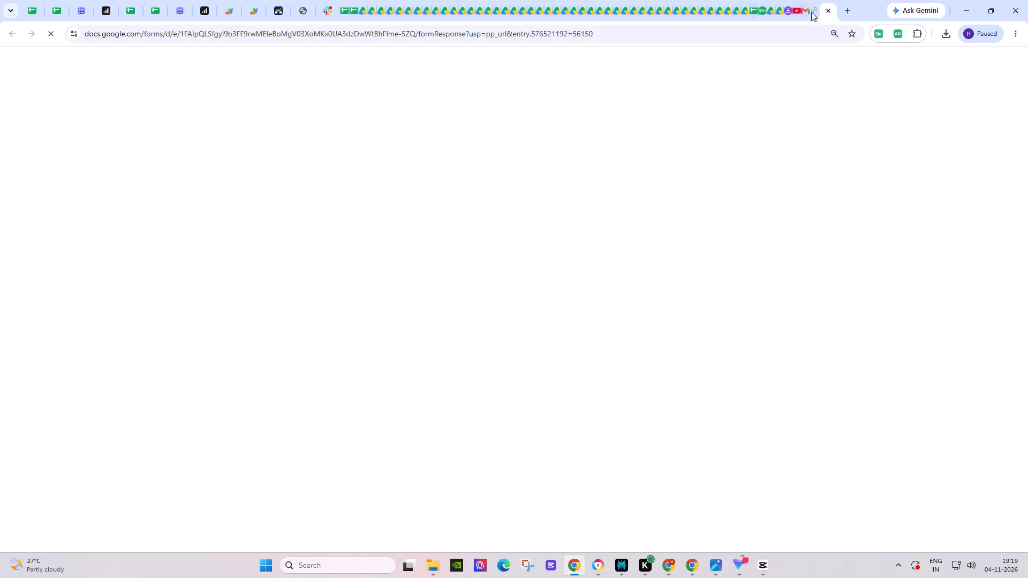
pyautogui.click(814, 12)
pyautogui.click(846, 213)
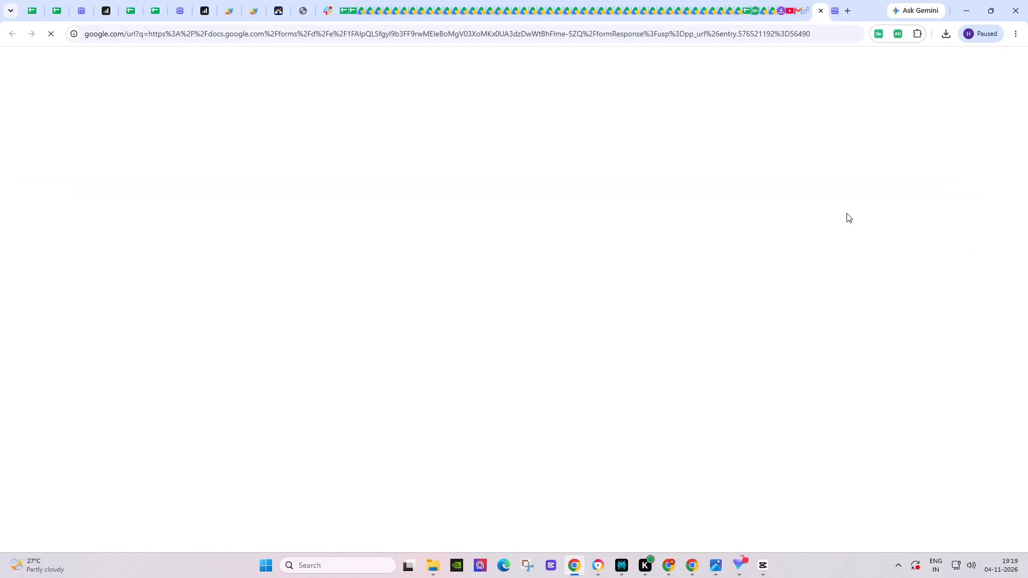
pyautogui.click(805, 11)
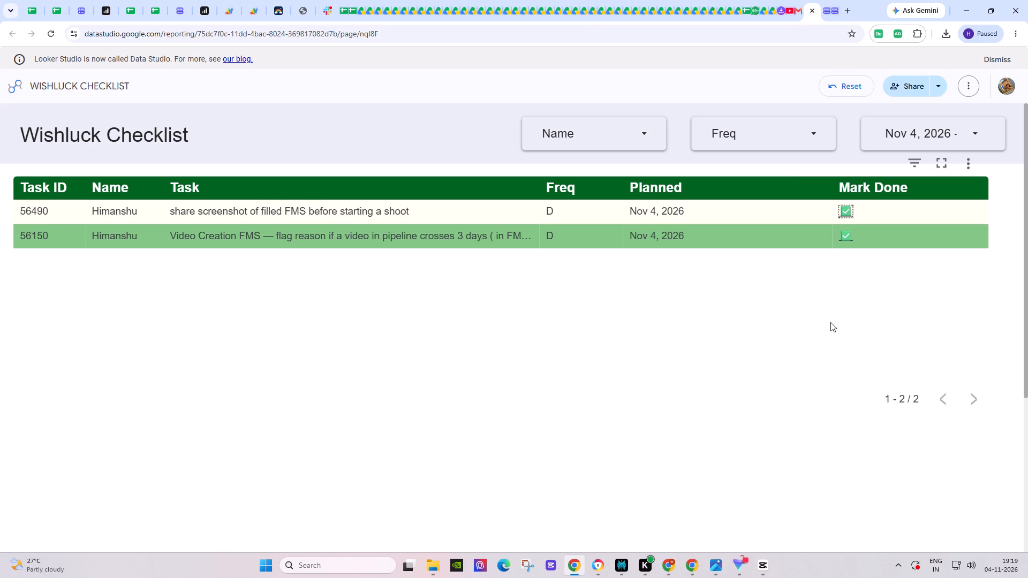
pyautogui.click(830, 322)
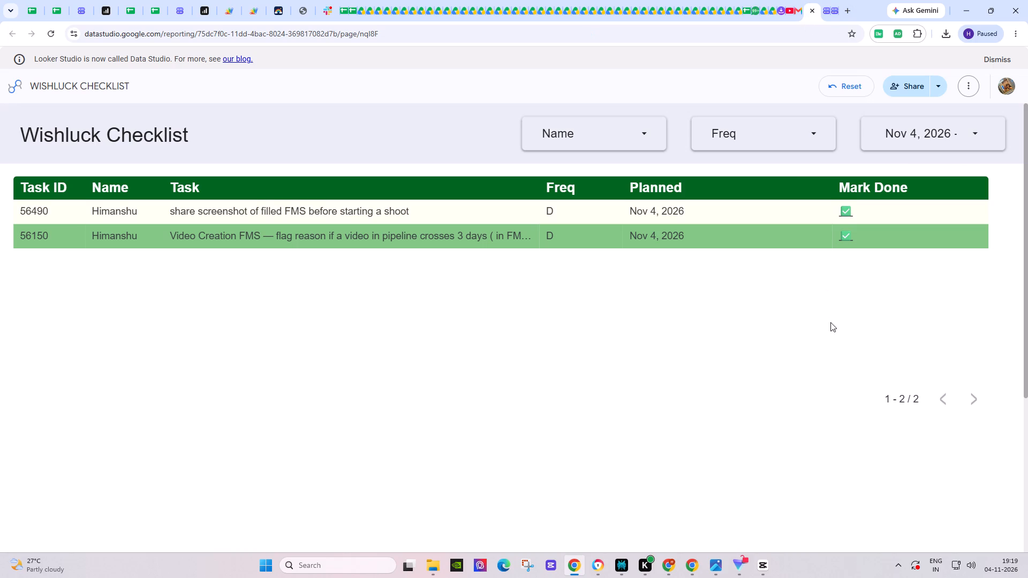
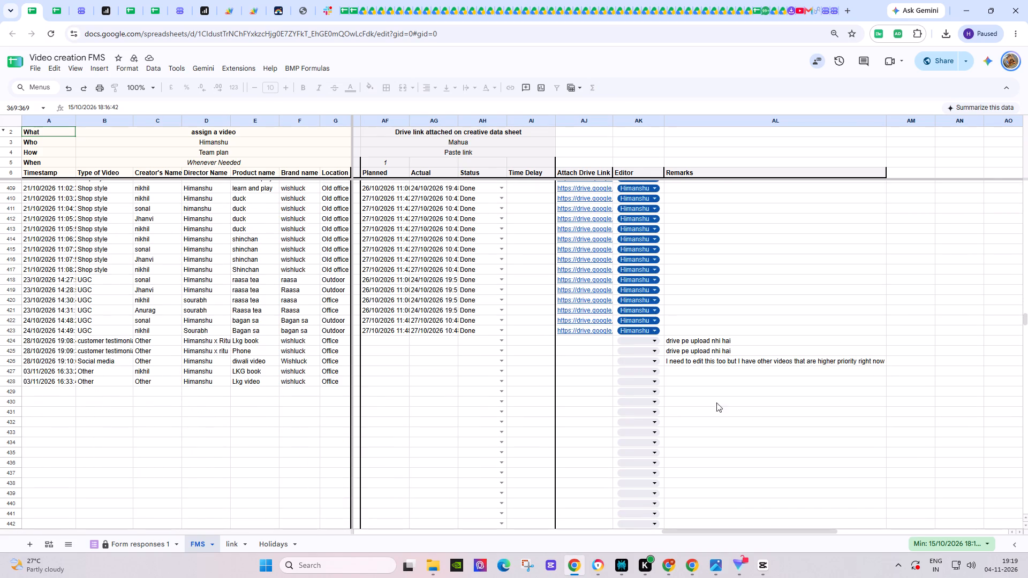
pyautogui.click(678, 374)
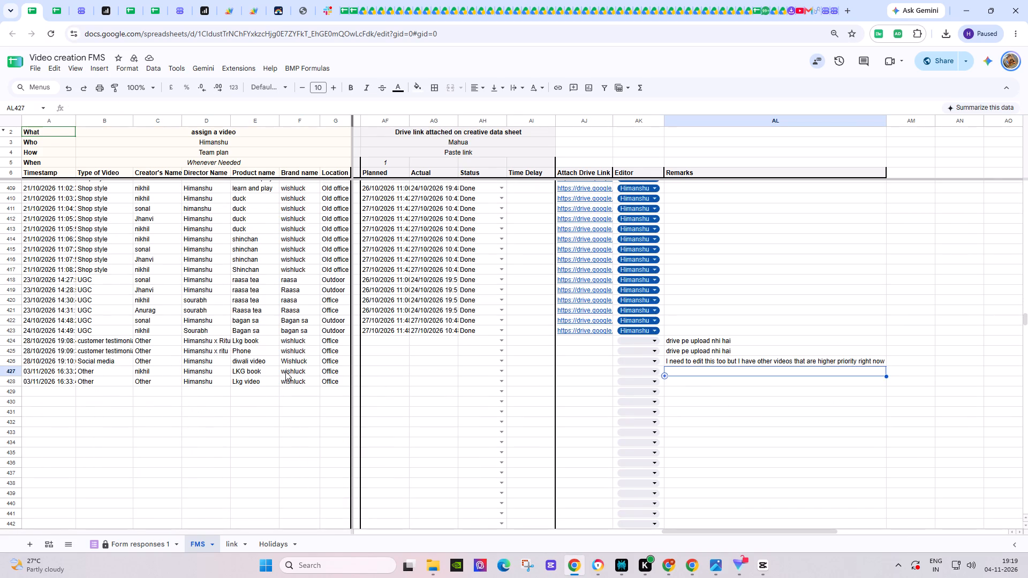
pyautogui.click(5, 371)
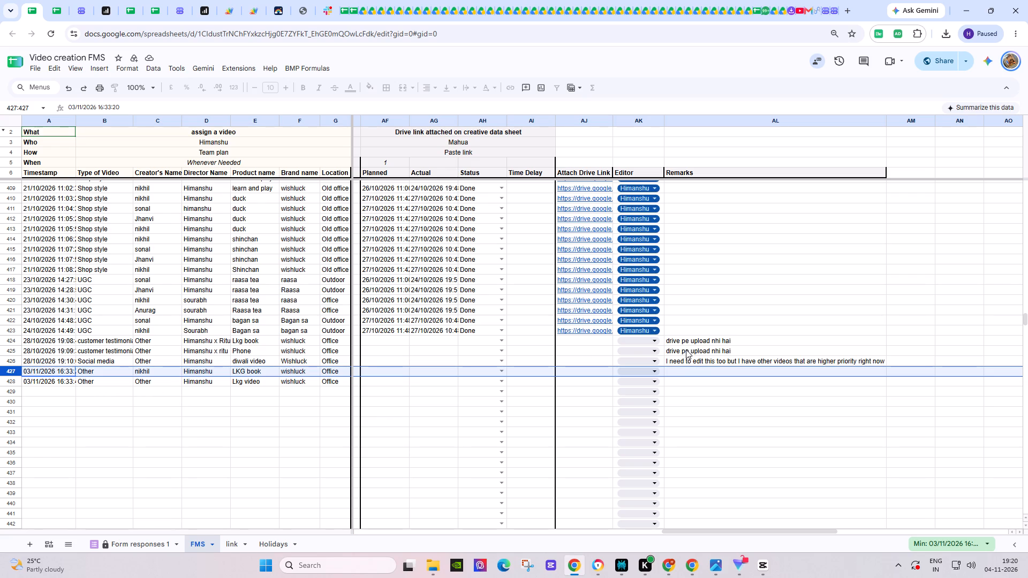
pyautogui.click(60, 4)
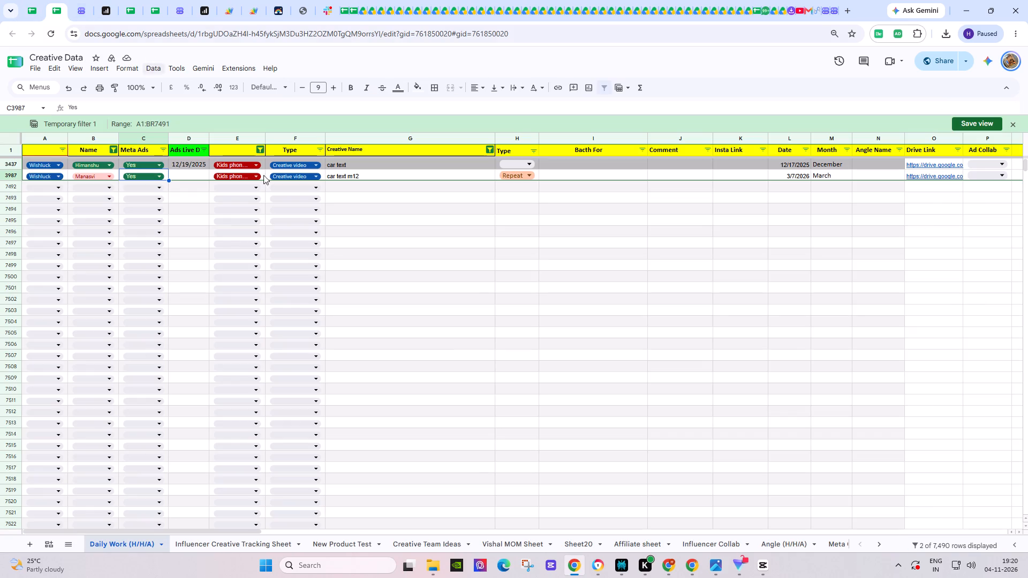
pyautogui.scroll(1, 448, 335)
# Shut down the computer.
pyautogui.click(260, 566)
pyautogui.click(699, 531)
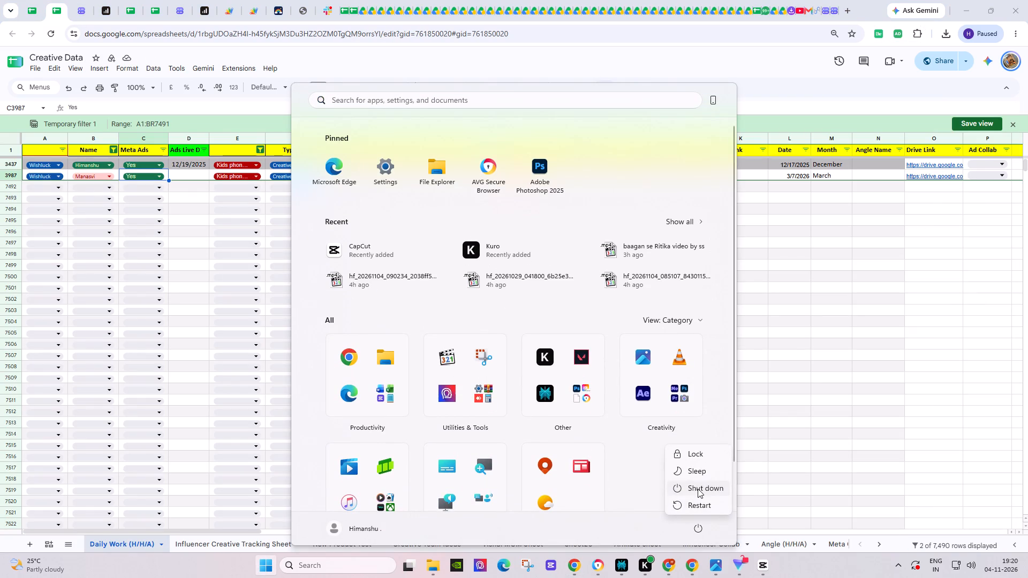
pyautogui.click(698, 489)
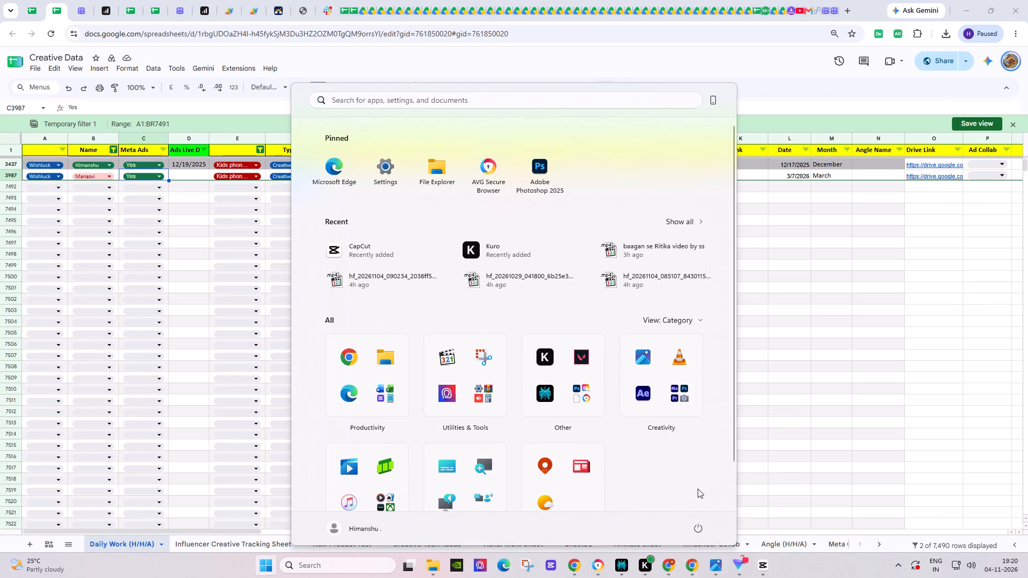